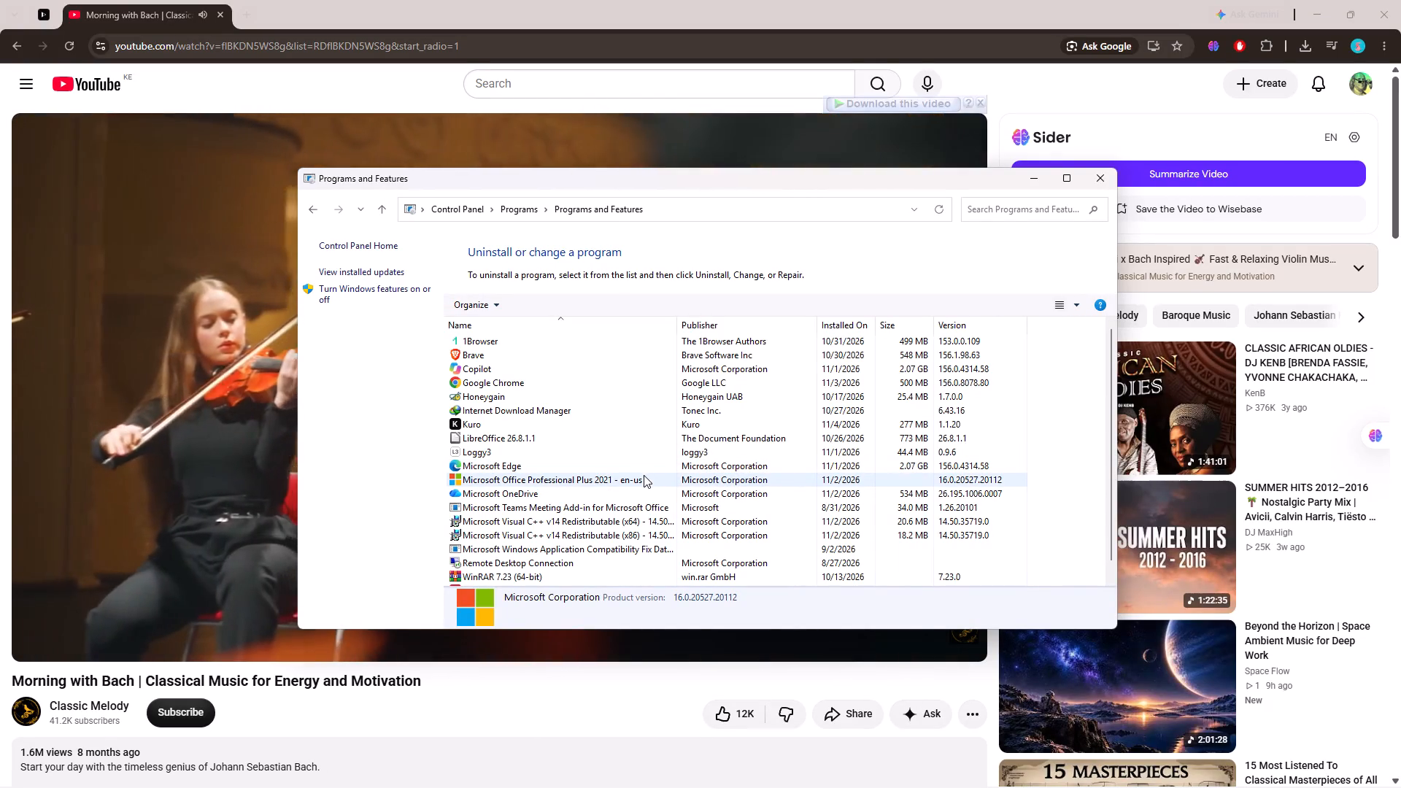
Close the Programs and Features window.
{"action": "left_click", "coordinate": [1092, 181]}
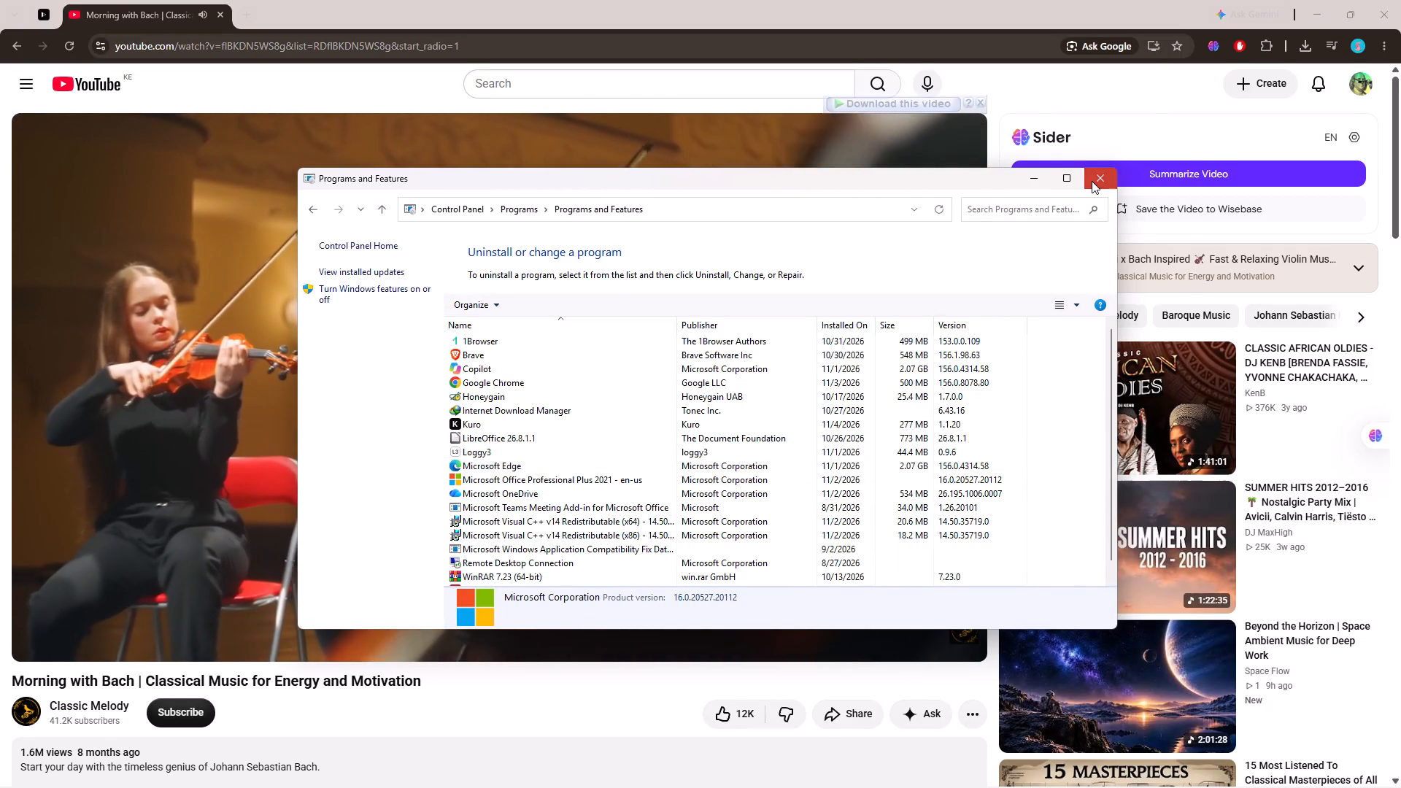
Open Word, accept the Microsoft Office license agreement and maximize the résumé window.
{"action": "key", "text": "w"}
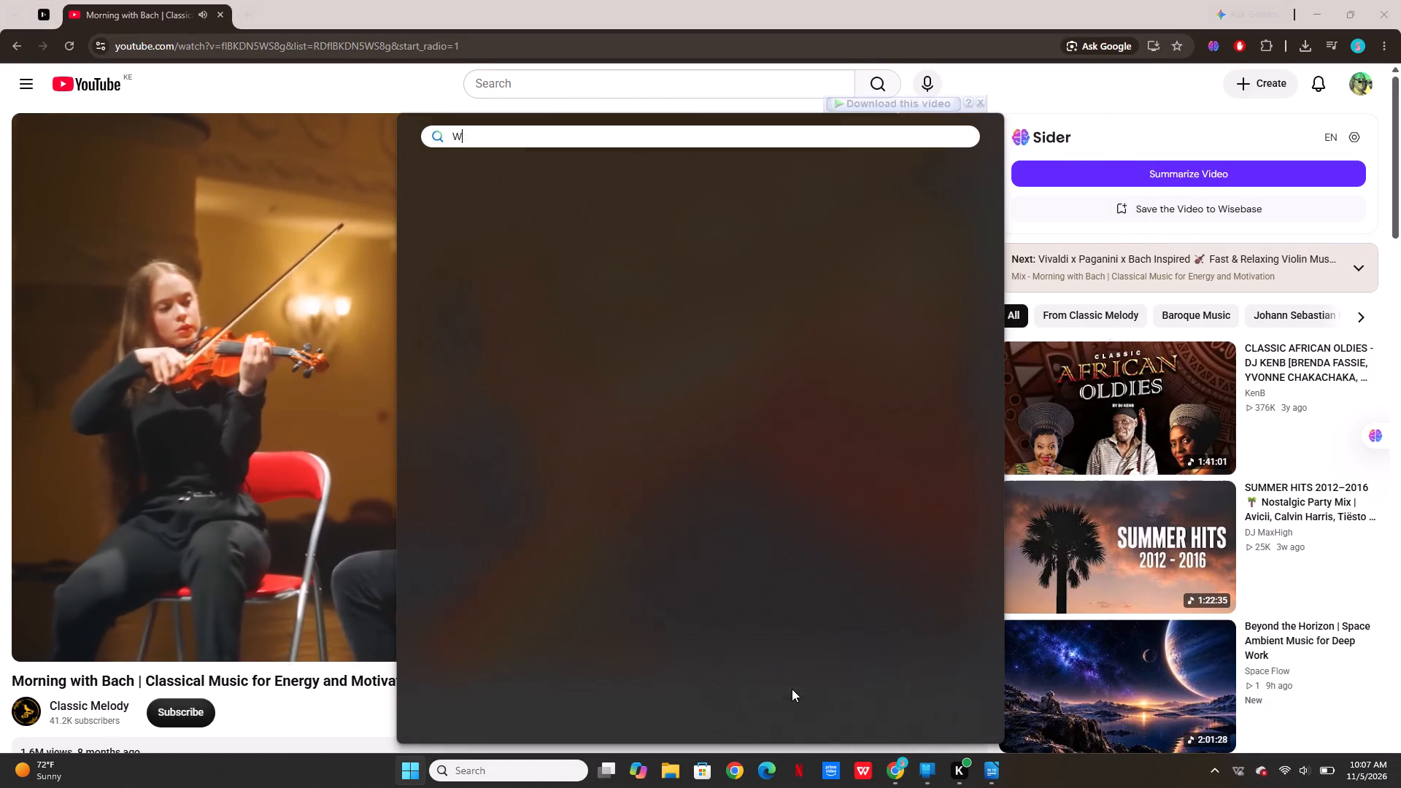
{"action": "key", "text": "Return"}
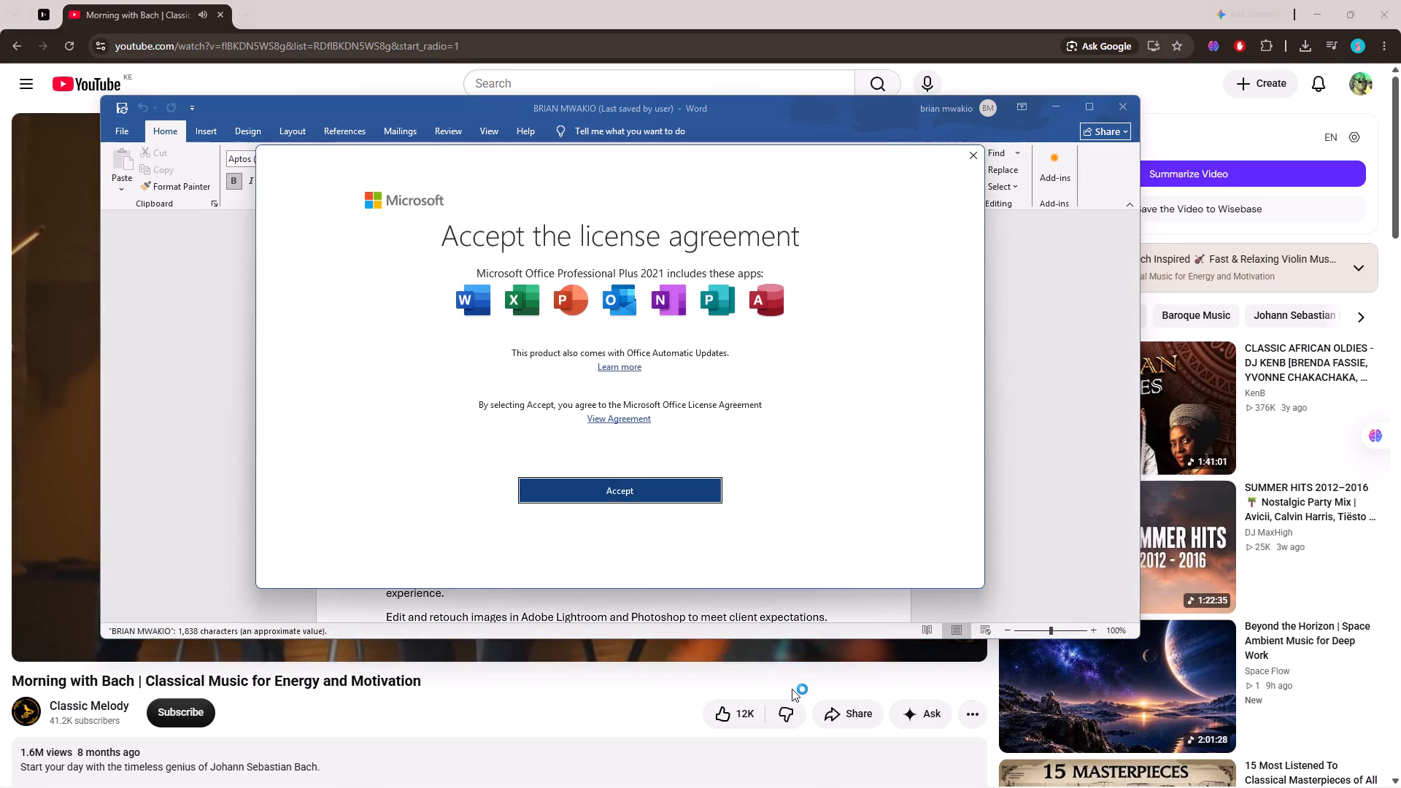
{"action": "left_click", "coordinate": [670, 492]}
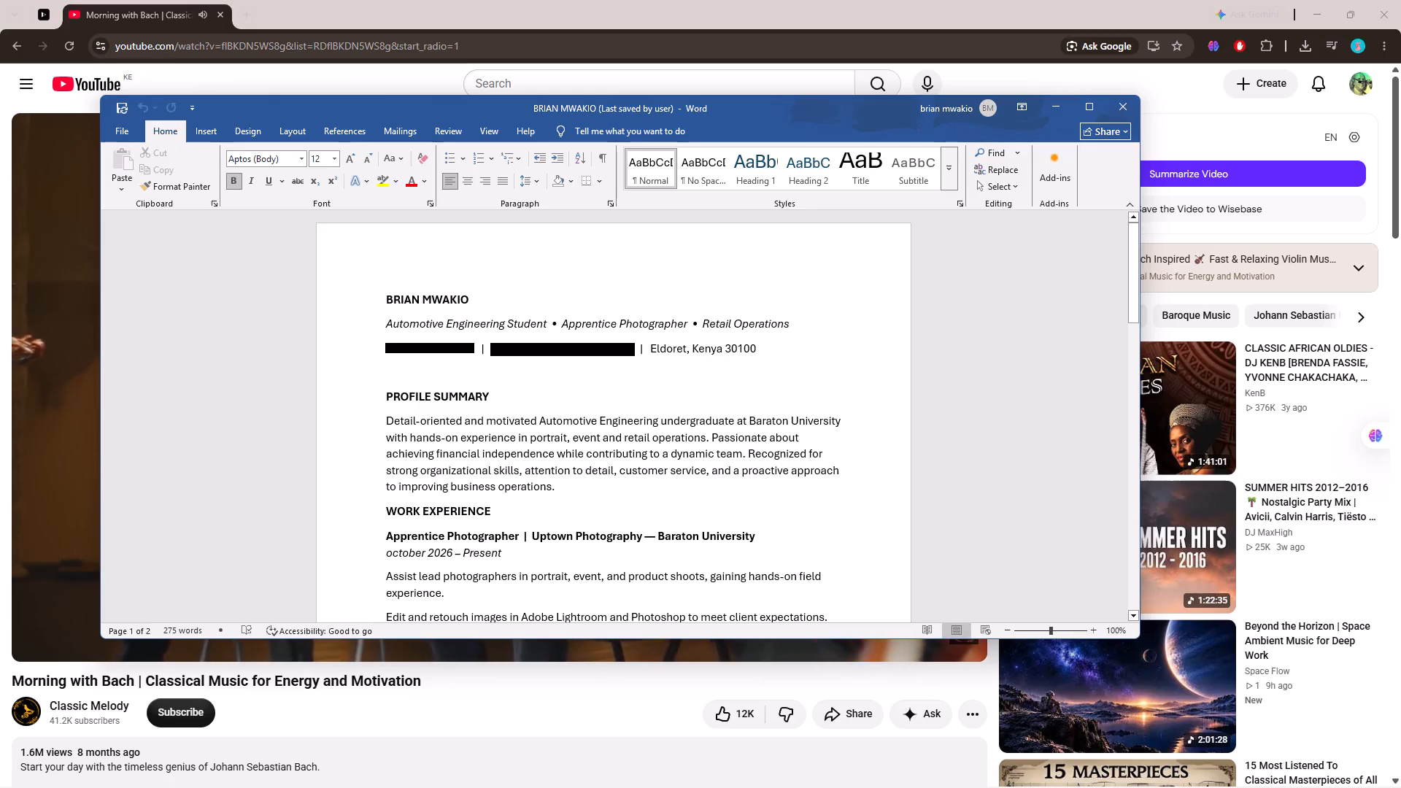
{"action": "left_click", "coordinate": [1095, 104]}
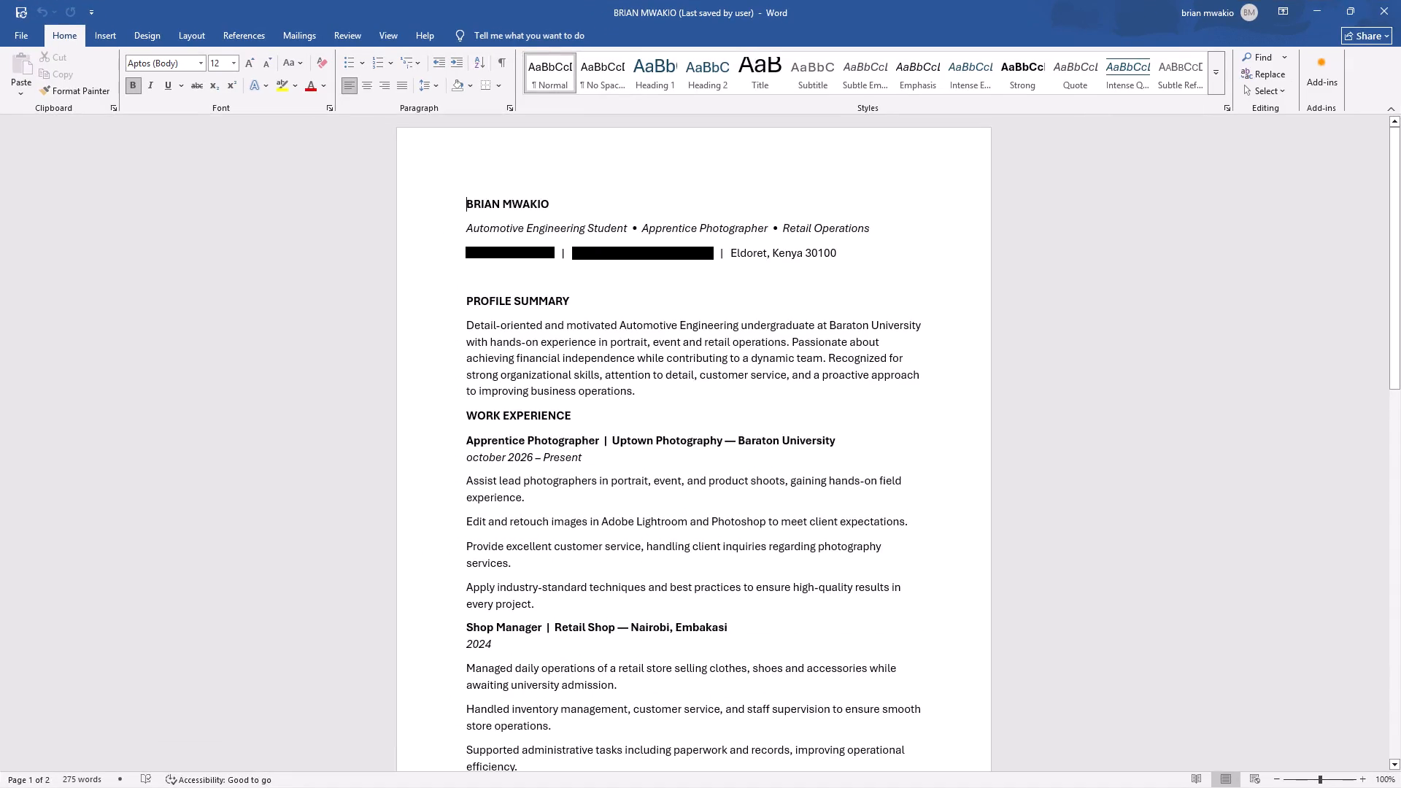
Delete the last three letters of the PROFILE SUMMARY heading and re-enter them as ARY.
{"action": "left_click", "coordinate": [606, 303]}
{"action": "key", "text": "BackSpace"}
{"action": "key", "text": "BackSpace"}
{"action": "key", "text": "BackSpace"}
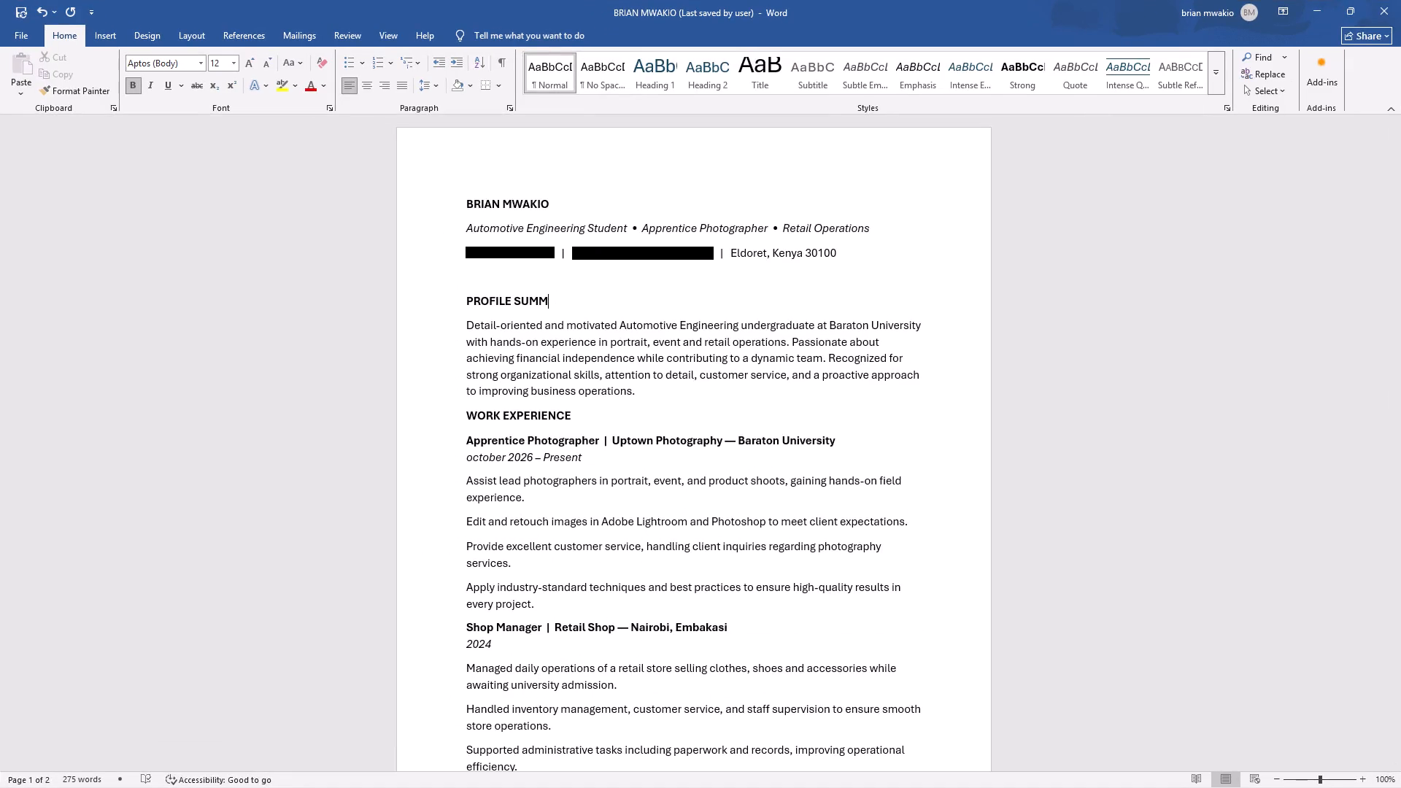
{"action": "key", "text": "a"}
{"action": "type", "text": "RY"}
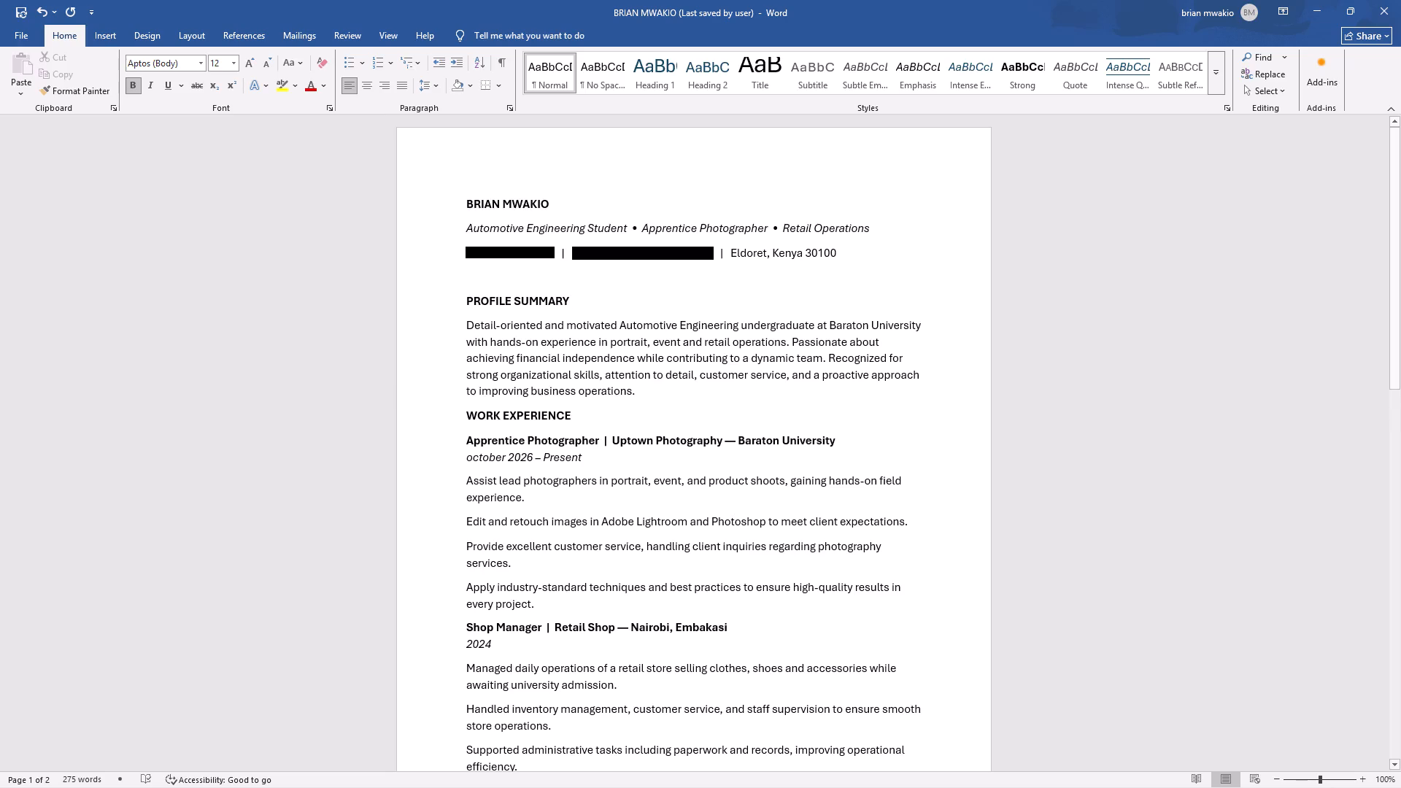
Check the rest of the résumé and close the document.
{"action": "scroll", "coordinate": [776, 429], "scroll_direction": "down", "scroll_amount": 2}
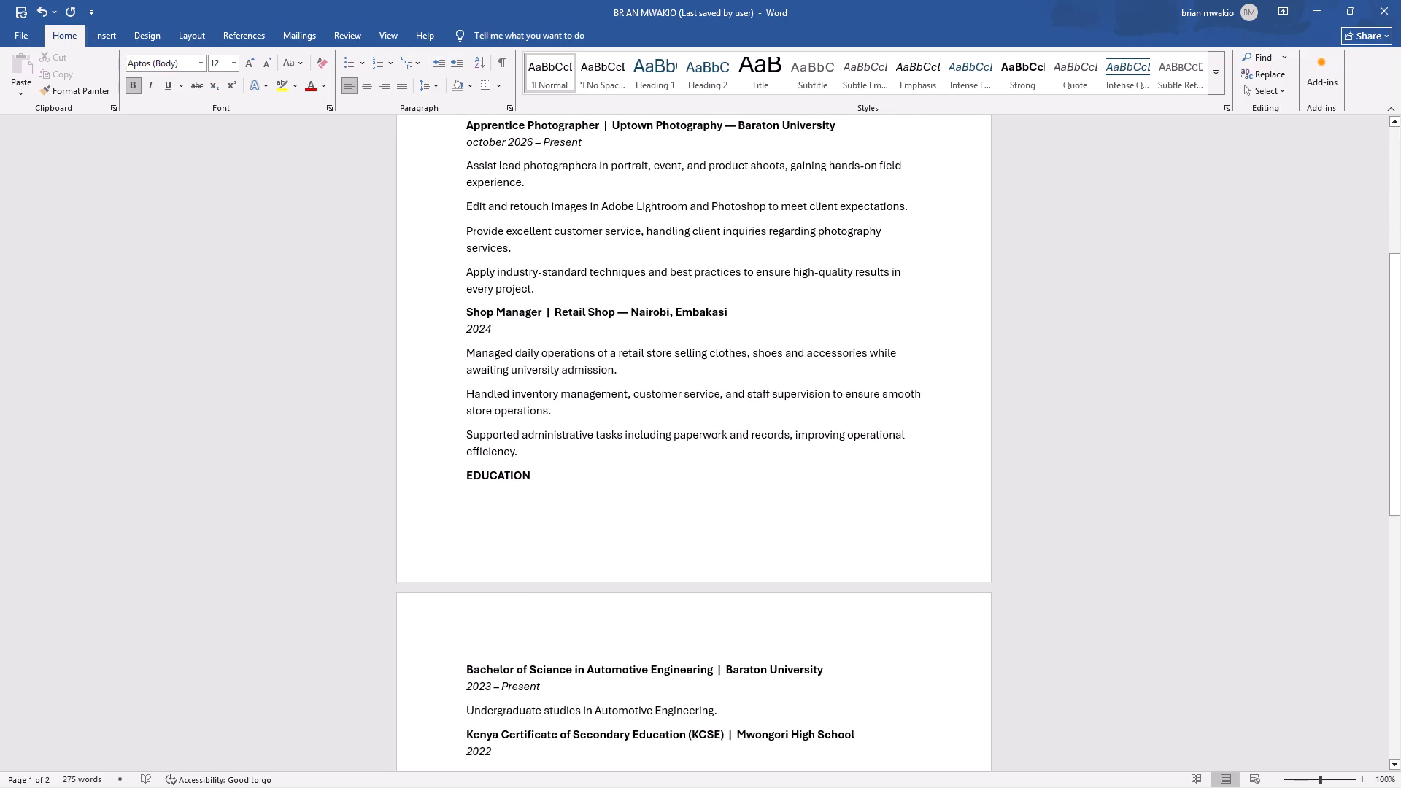
{"action": "scroll", "coordinate": [776, 429], "scroll_direction": "down", "scroll_amount": 5}
{"action": "scroll", "coordinate": [776, 429], "scroll_direction": "up", "scroll_amount": 8}
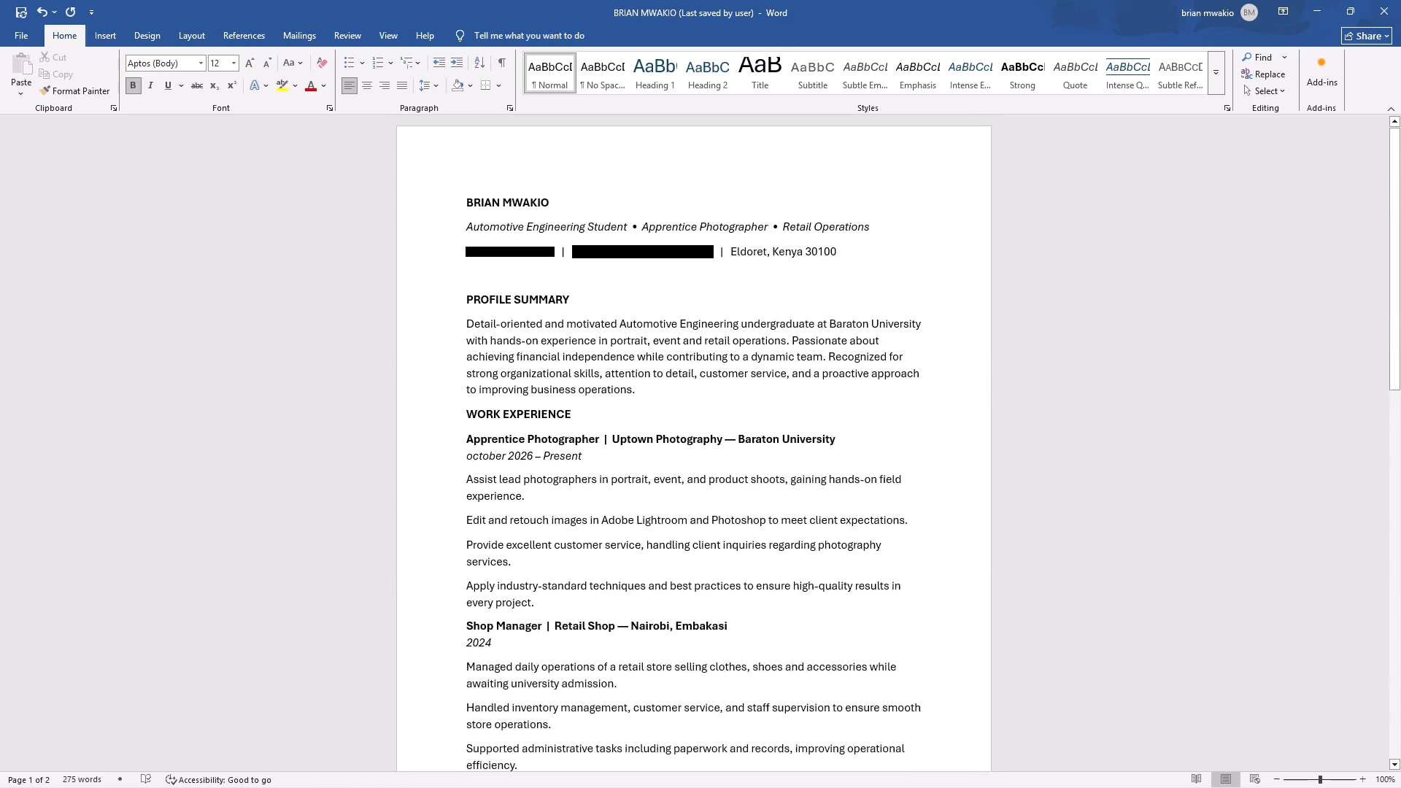
{"action": "left_click", "coordinate": [1368, 10]}
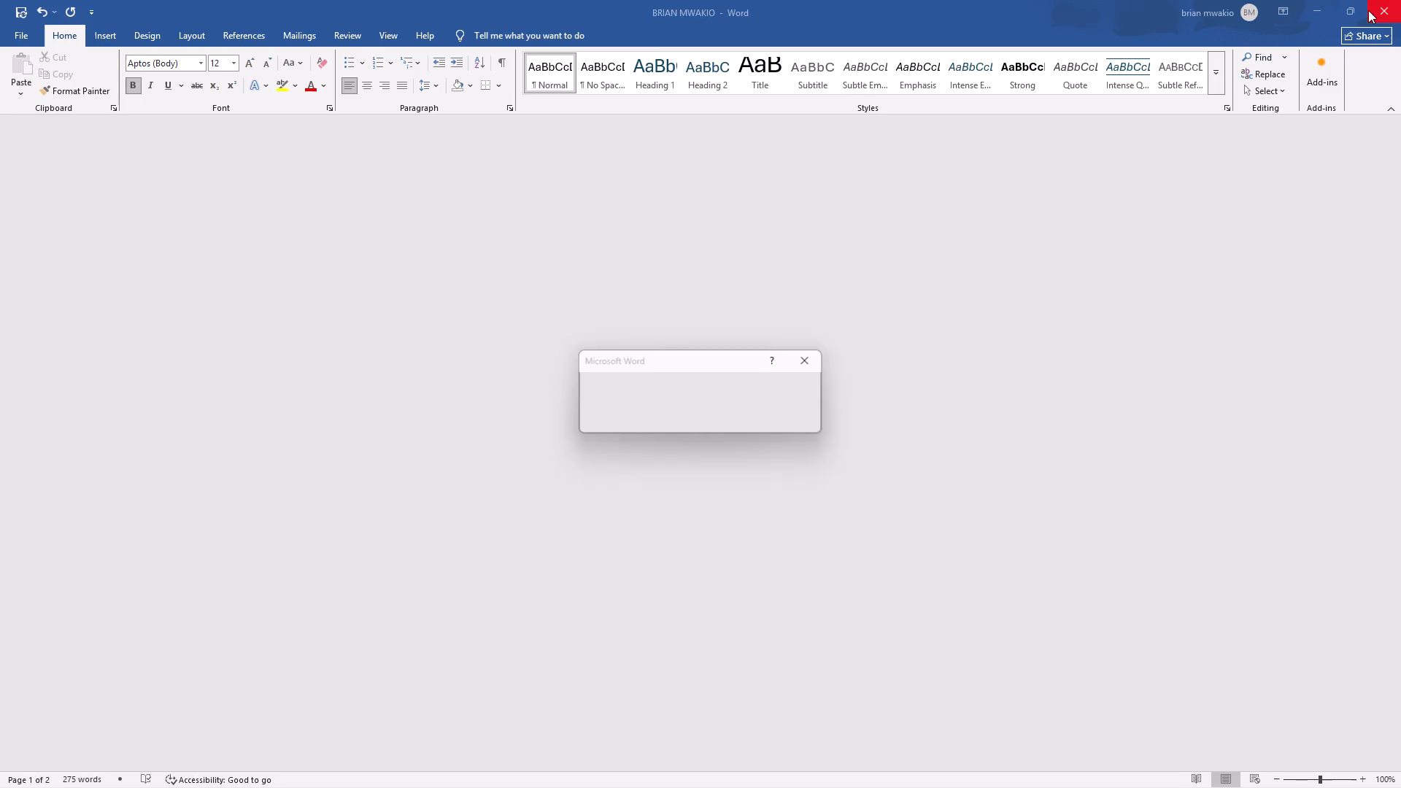
Reopen Word and open the recent document "I have structured the four topics into a formal academic Research in Technology".
{"action": "type", "text": "WO"}
{"action": "key", "text": "Return"}
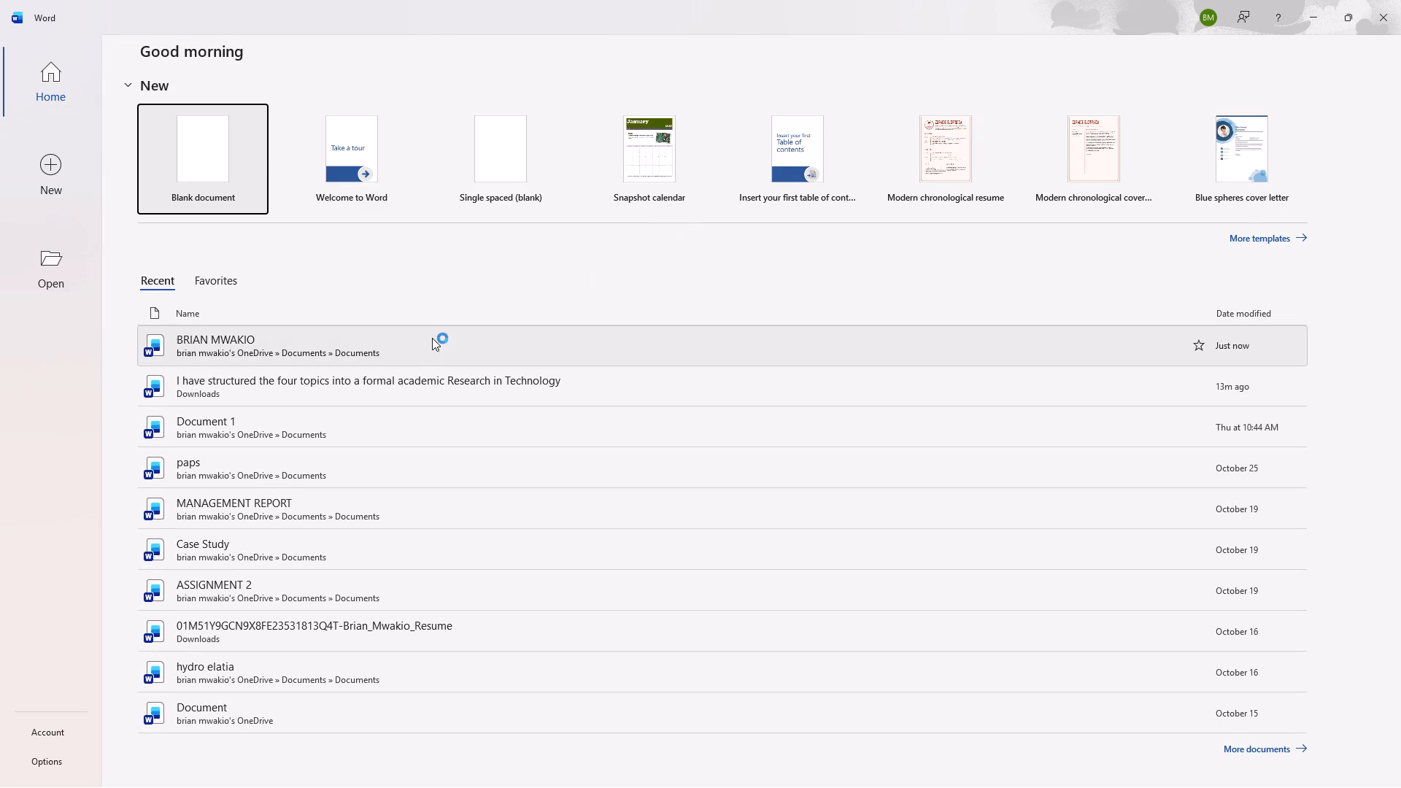
{"action": "left_click", "coordinate": [390, 383]}
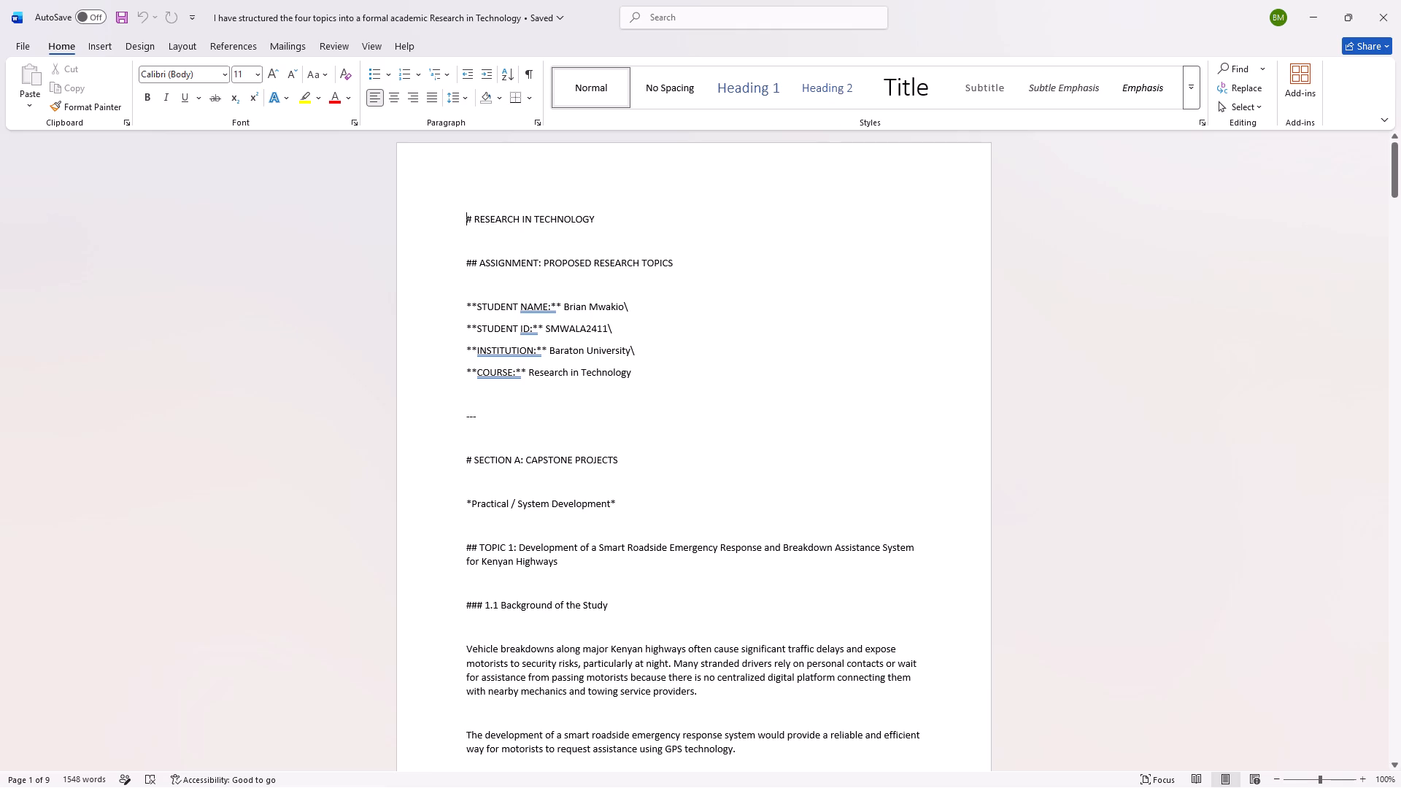
Delete the blank line between the ASSIGNMENT: PROPOSED RESEARCH TOPICS heading and the STUDENT NAME line.
{"action": "left_click", "coordinate": [501, 298]}
{"action": "key", "text": "BackSpace"}
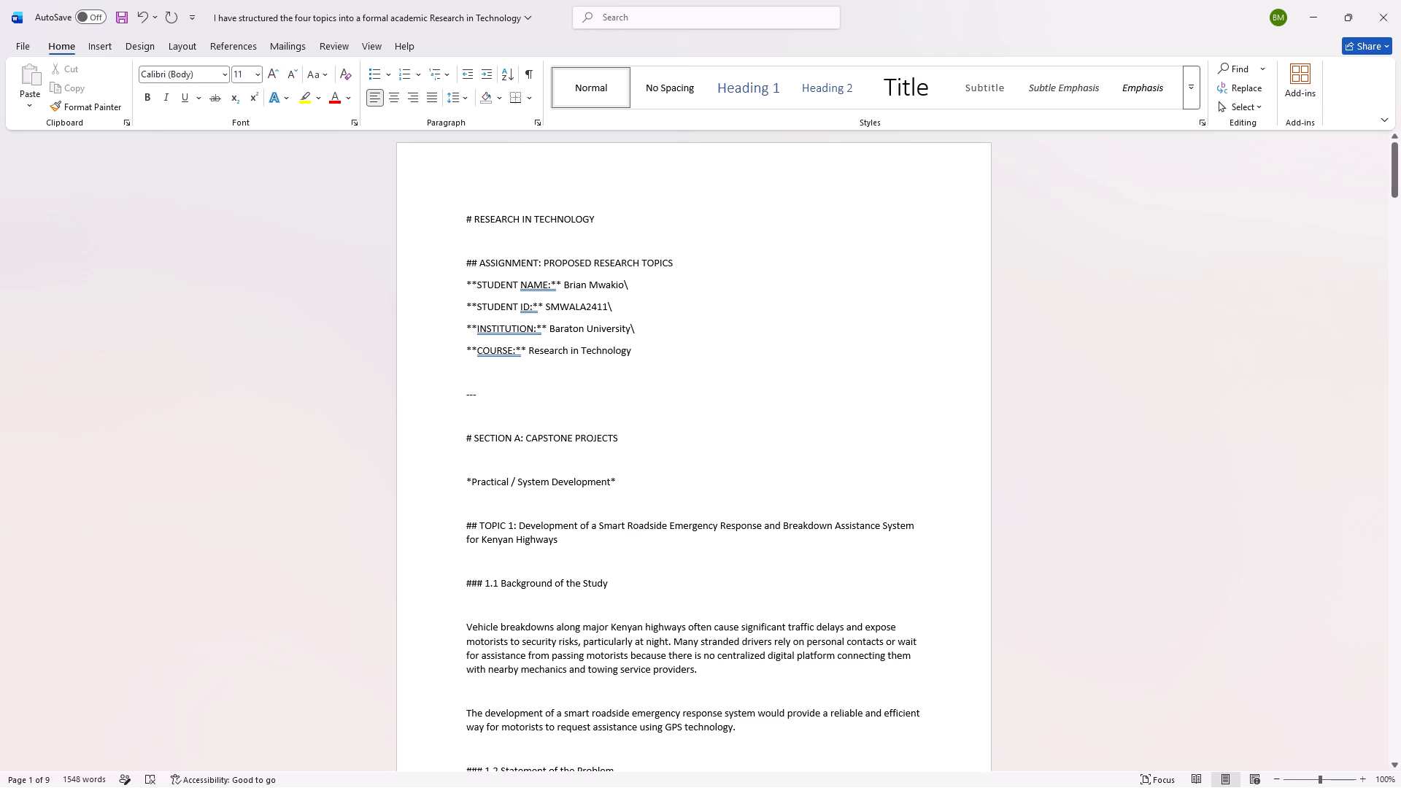
Delete the "---" divider and the blank lines between the COURSE line and the SECTION A heading.
{"action": "left_click", "coordinate": [498, 386]}
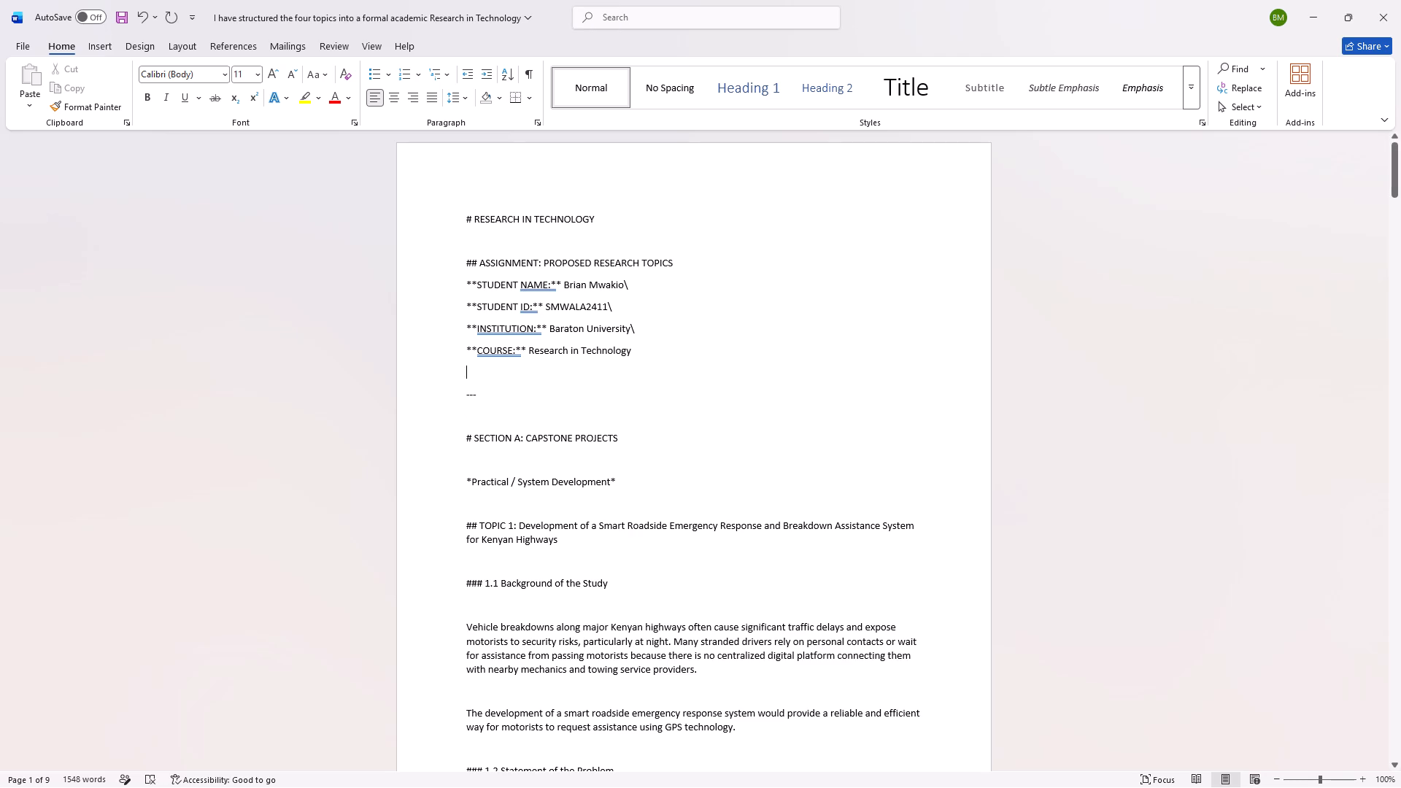
{"action": "left_click", "coordinate": [474, 414]}
{"action": "key", "text": "BackSpace"}
{"action": "key", "text": "BackSpace"}
{"action": "key", "text": "BackSpace"}
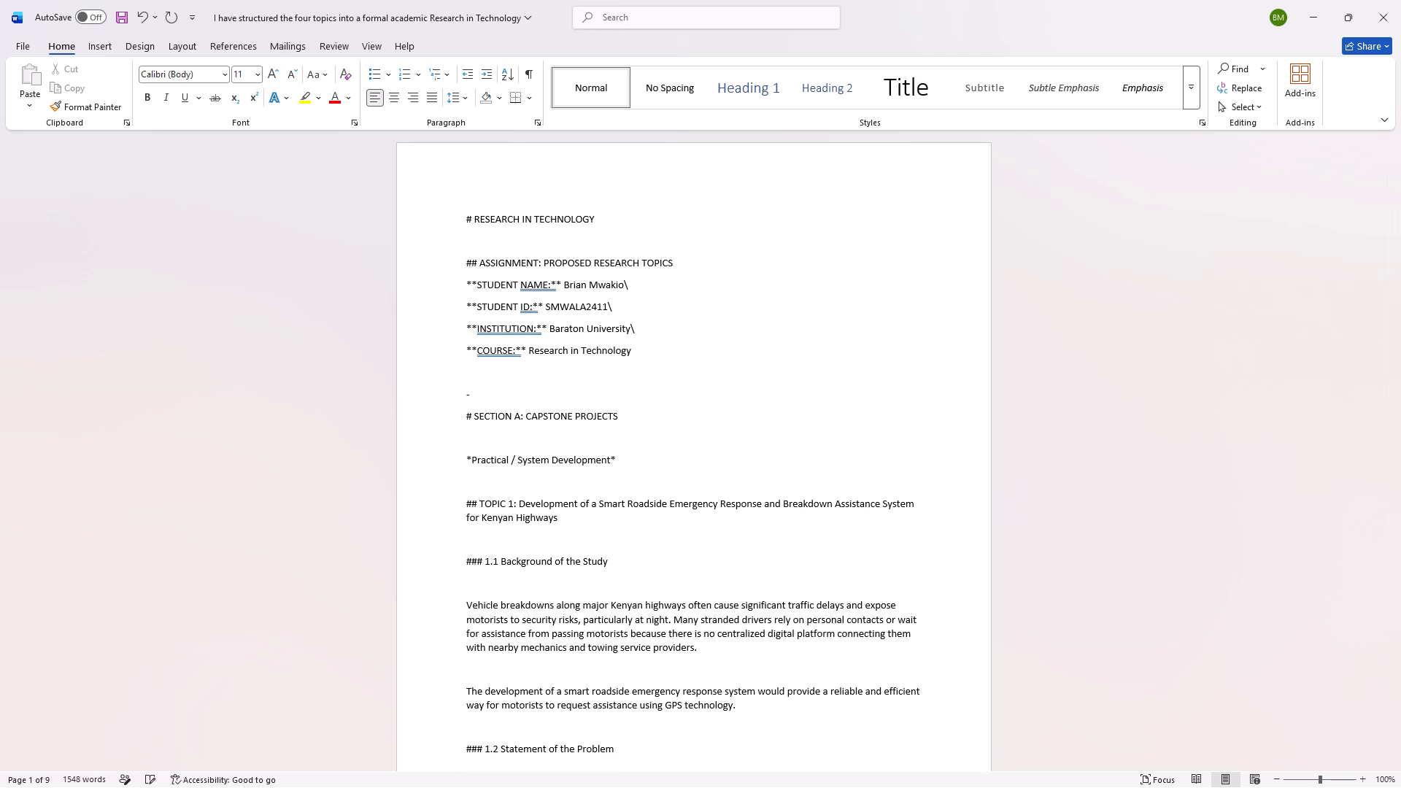
{"action": "key", "text": "BackSpace"}
{"action": "key", "text": "BackSpace"}
{"action": "key", "text": "BackSpace"}
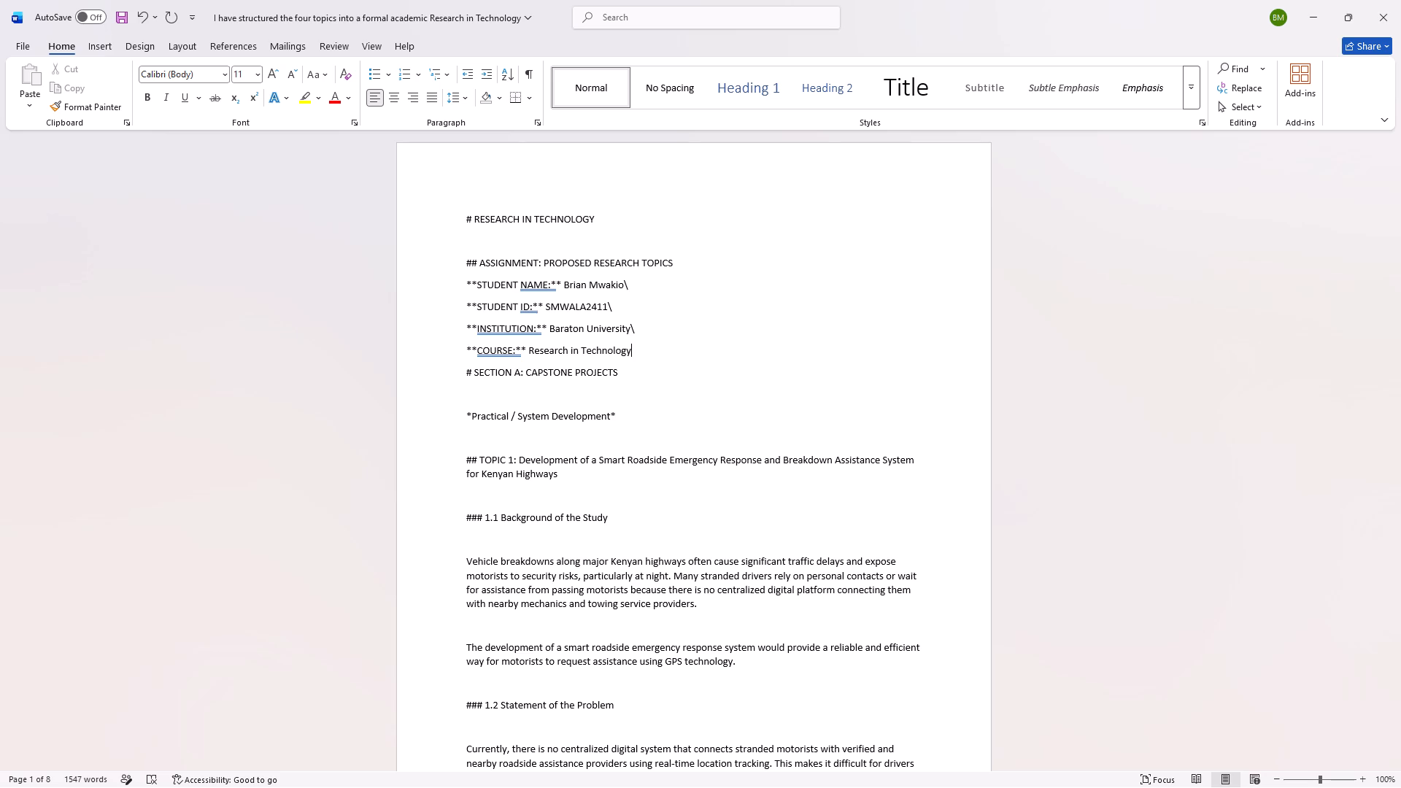
Remove the # mark before SECTION A: CAPSTONE PROJECTS, keeping that heading on its own line.
{"action": "left_click", "coordinate": [469, 374]}
{"action": "key", "text": "BackSpace"}
{"action": "key", "text": "BackSpace"}
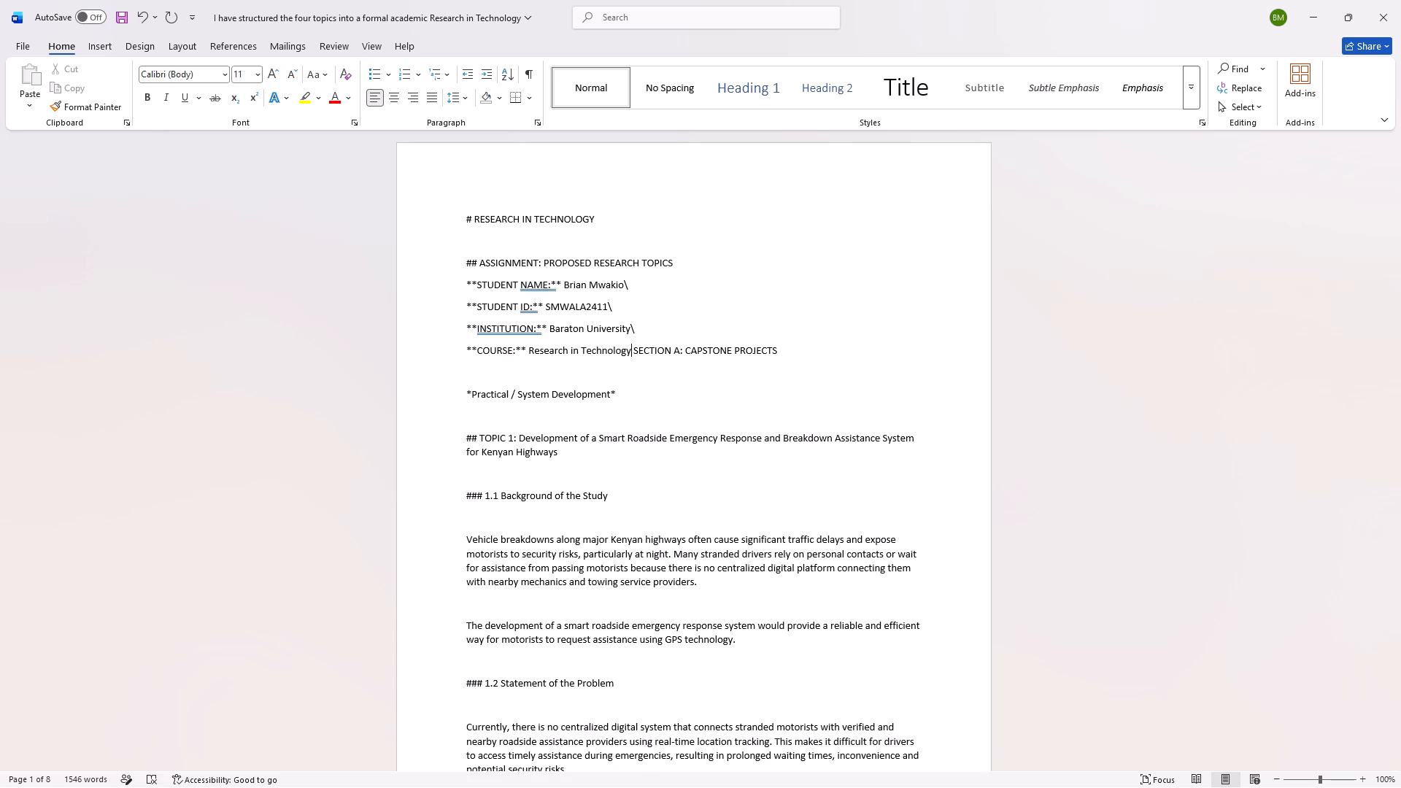
{"action": "key", "text": "Return"}
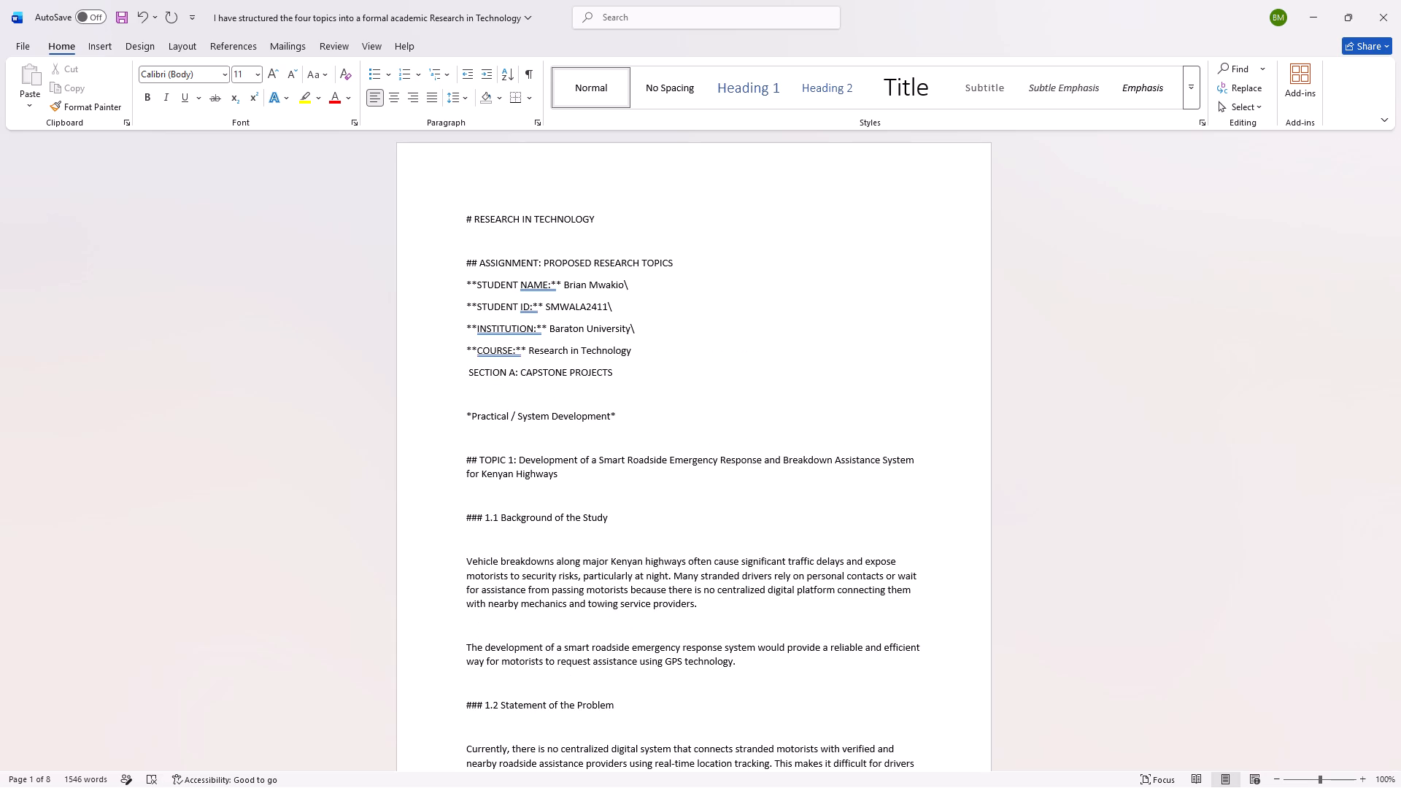
Remove the asterisks on both sides of the COURSE: label and the space after it.
{"action": "left_click", "coordinate": [528, 349]}
{"action": "key", "text": "BackSpace"}
{"action": "key", "text": "BackSpace"}
{"action": "key", "text": "BackSpace"}
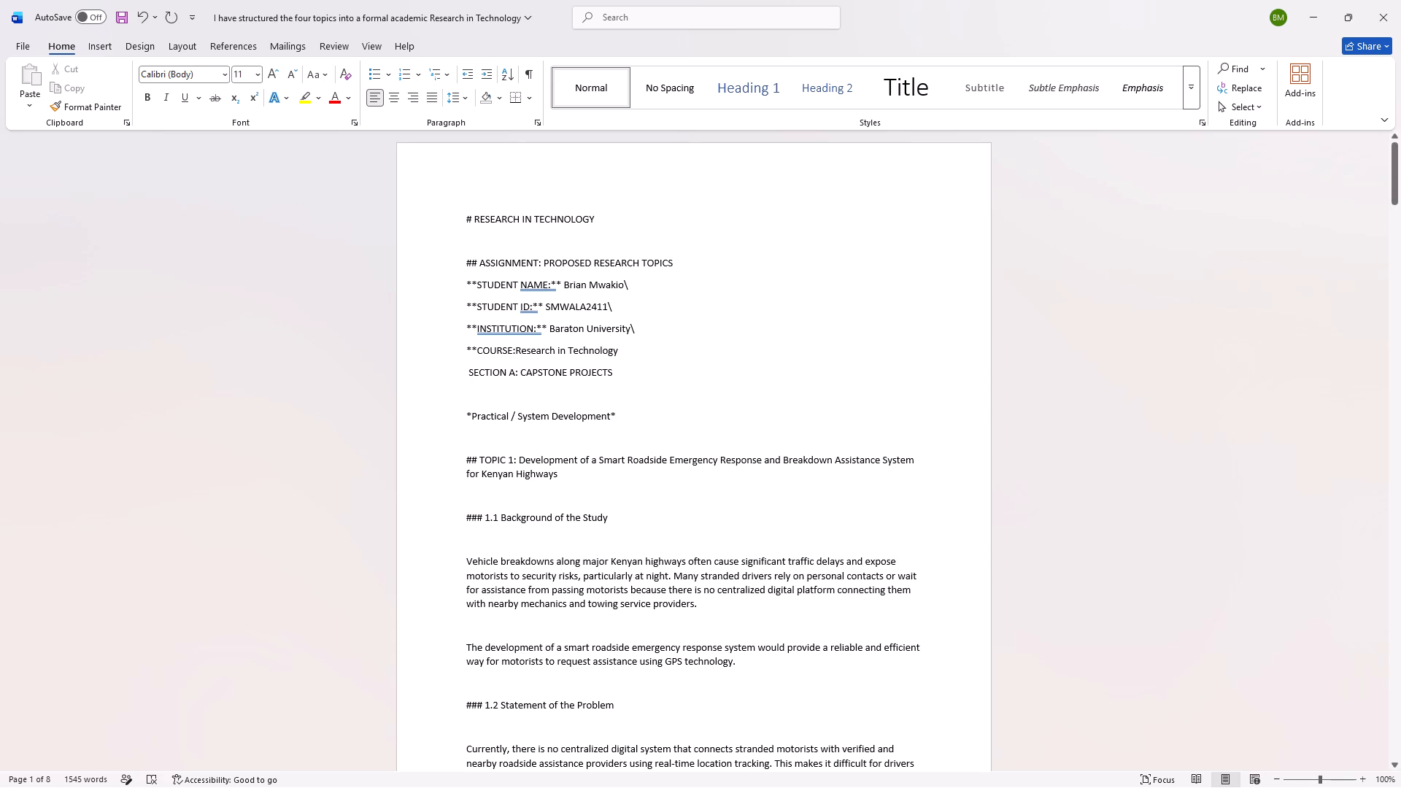
{"action": "left_click", "coordinate": [475, 347]}
{"action": "key", "text": "BackSpace"}
{"action": "key", "text": "BackSpace"}
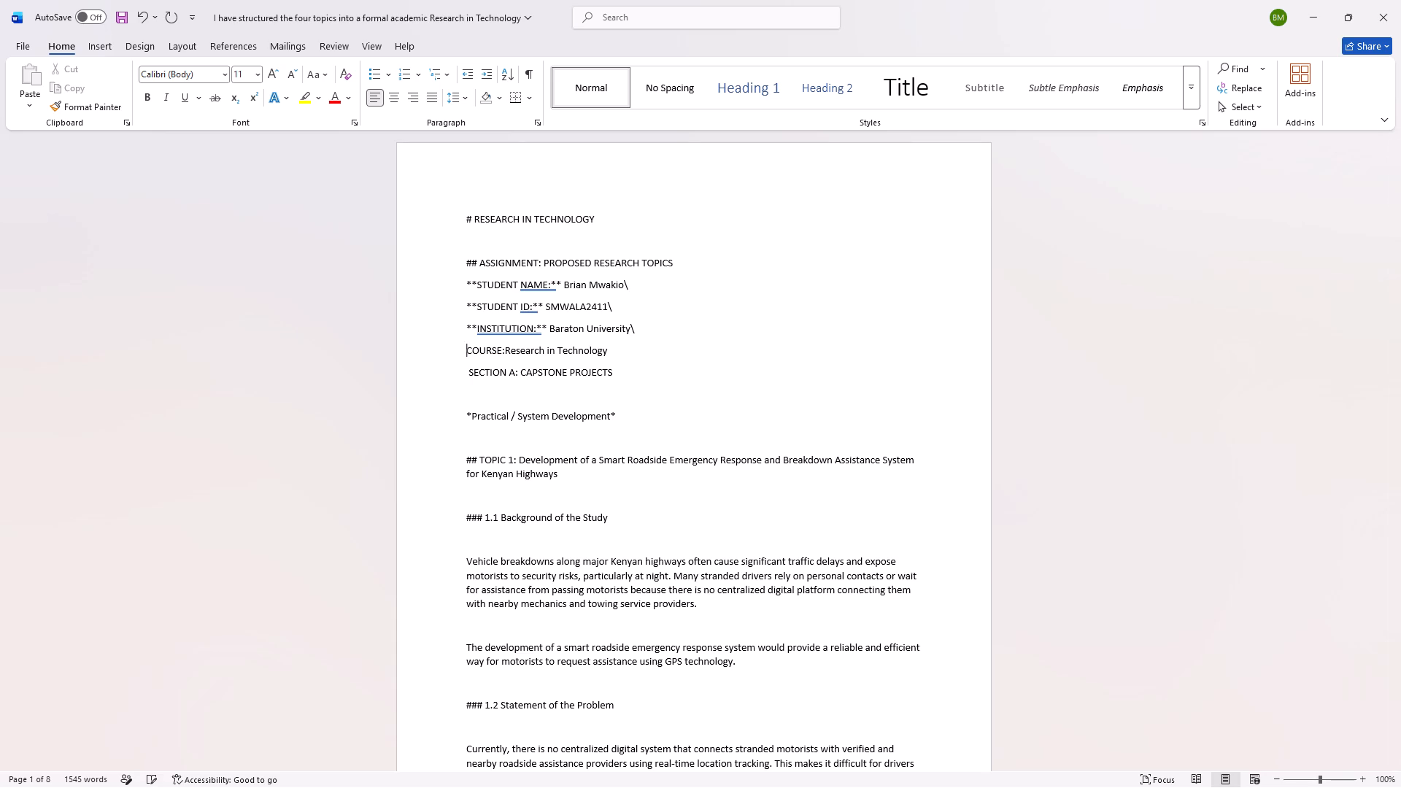
Remove the asterisks after the INSTITUTION: label and the backslash at the end of that line.
{"action": "left_click", "coordinate": [546, 328]}
{"action": "key", "text": "BackSpace"}
{"action": "key", "text": "BackSpace"}
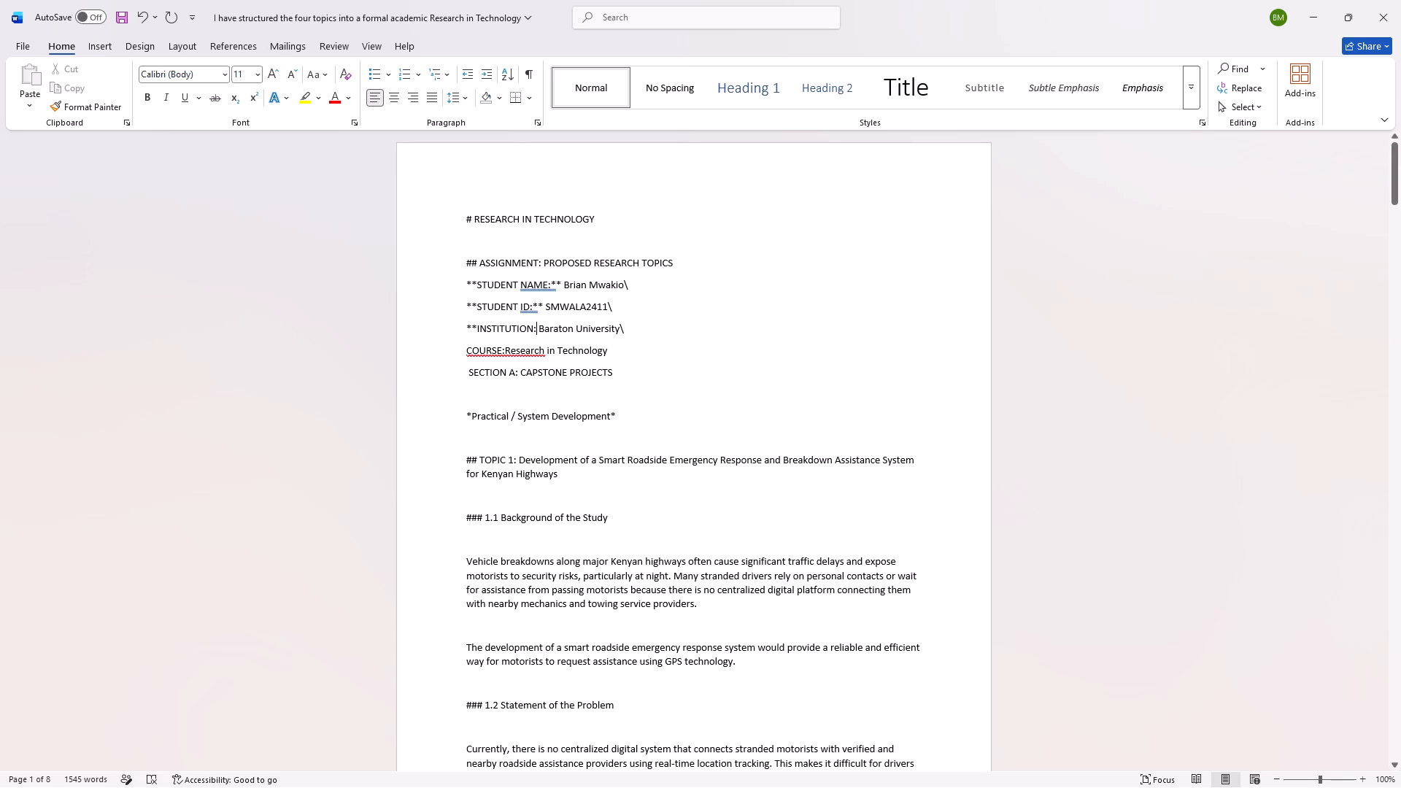
{"action": "left_click", "coordinate": [636, 331]}
{"action": "key", "text": "BackSpace"}
Delete the backslashes at the ends of the STUDENT ID and STUDENT NAME lines.
{"action": "left_click", "coordinate": [619, 304]}
{"action": "key", "text": "BackSpace"}
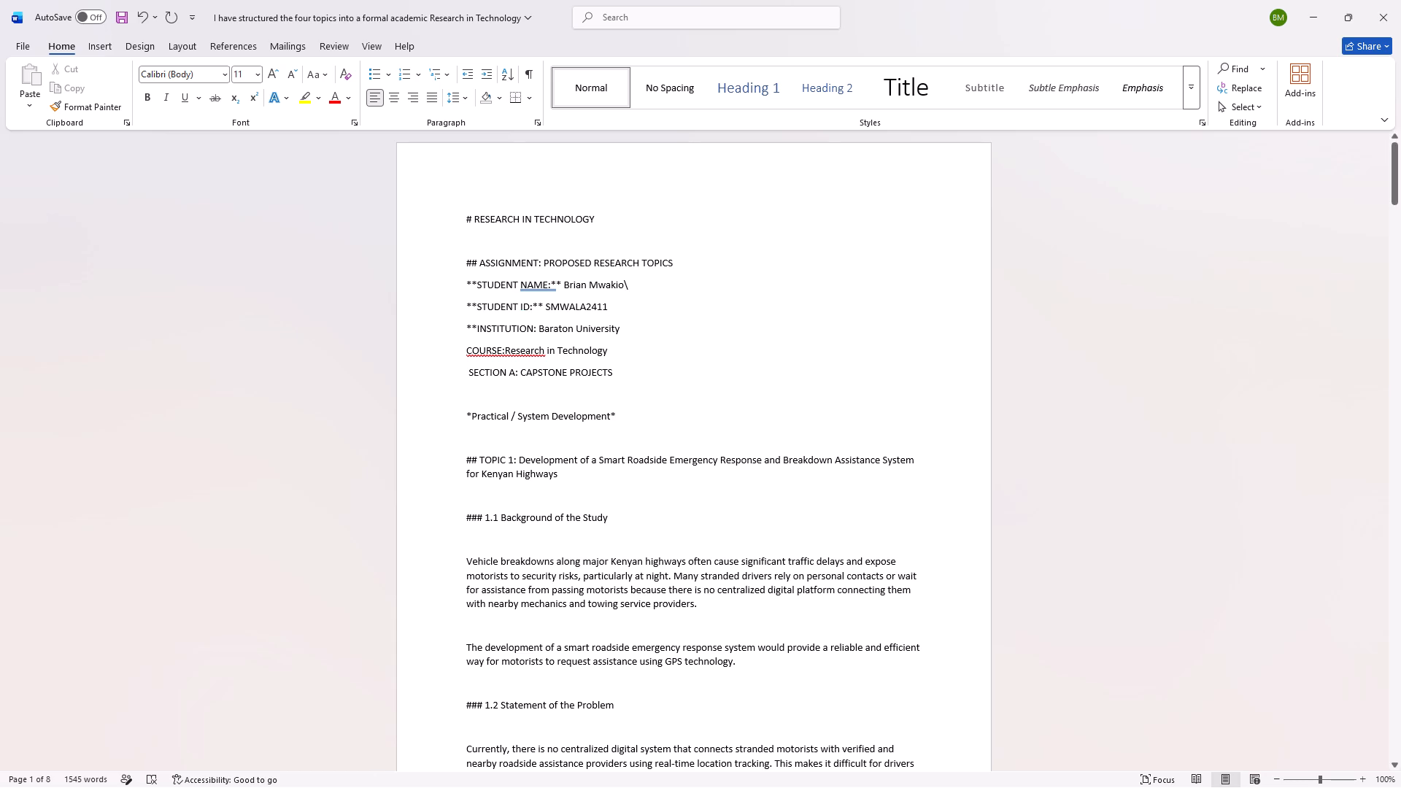
{"action": "left_click", "coordinate": [630, 294]}
{"action": "key", "text": "BackSpace"}
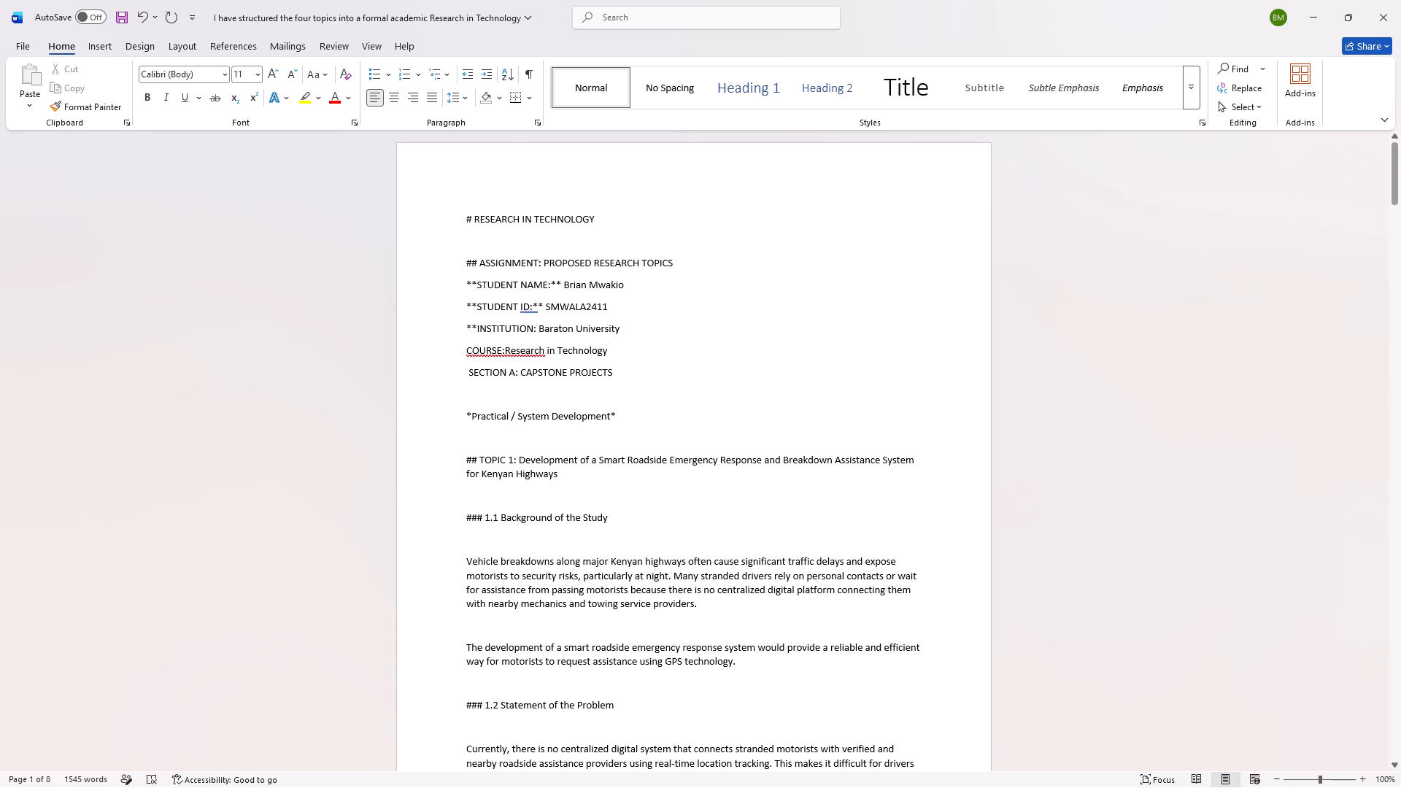
Remove the asterisks on both sides of the STUDENT NAME: label and the space after it.
{"action": "left_click", "coordinate": [563, 285]}
{"action": "key", "text": "BackSpace"}
{"action": "key", "text": "BackSpace"}
{"action": "key", "text": "BackSpace"}
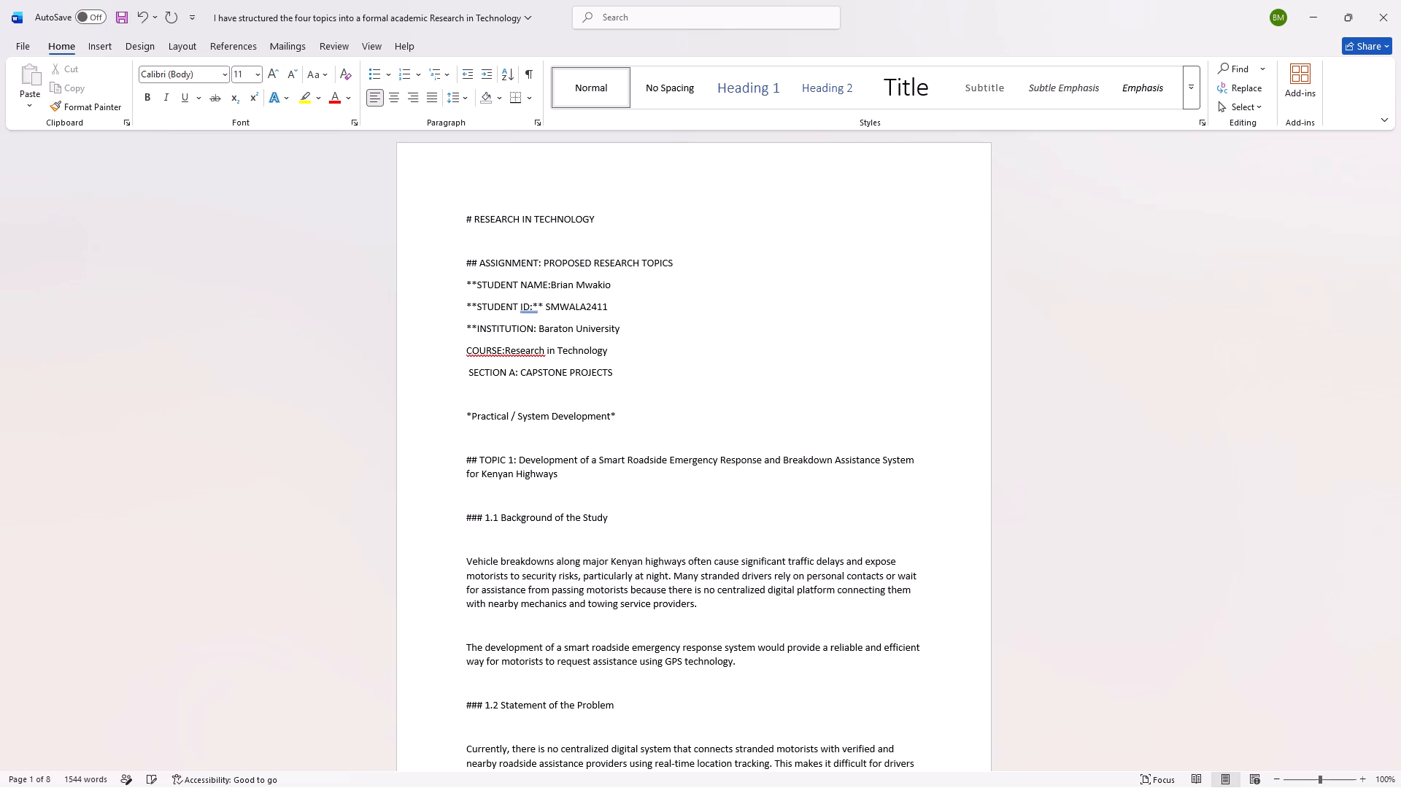
{"action": "left_click", "coordinate": [475, 283]}
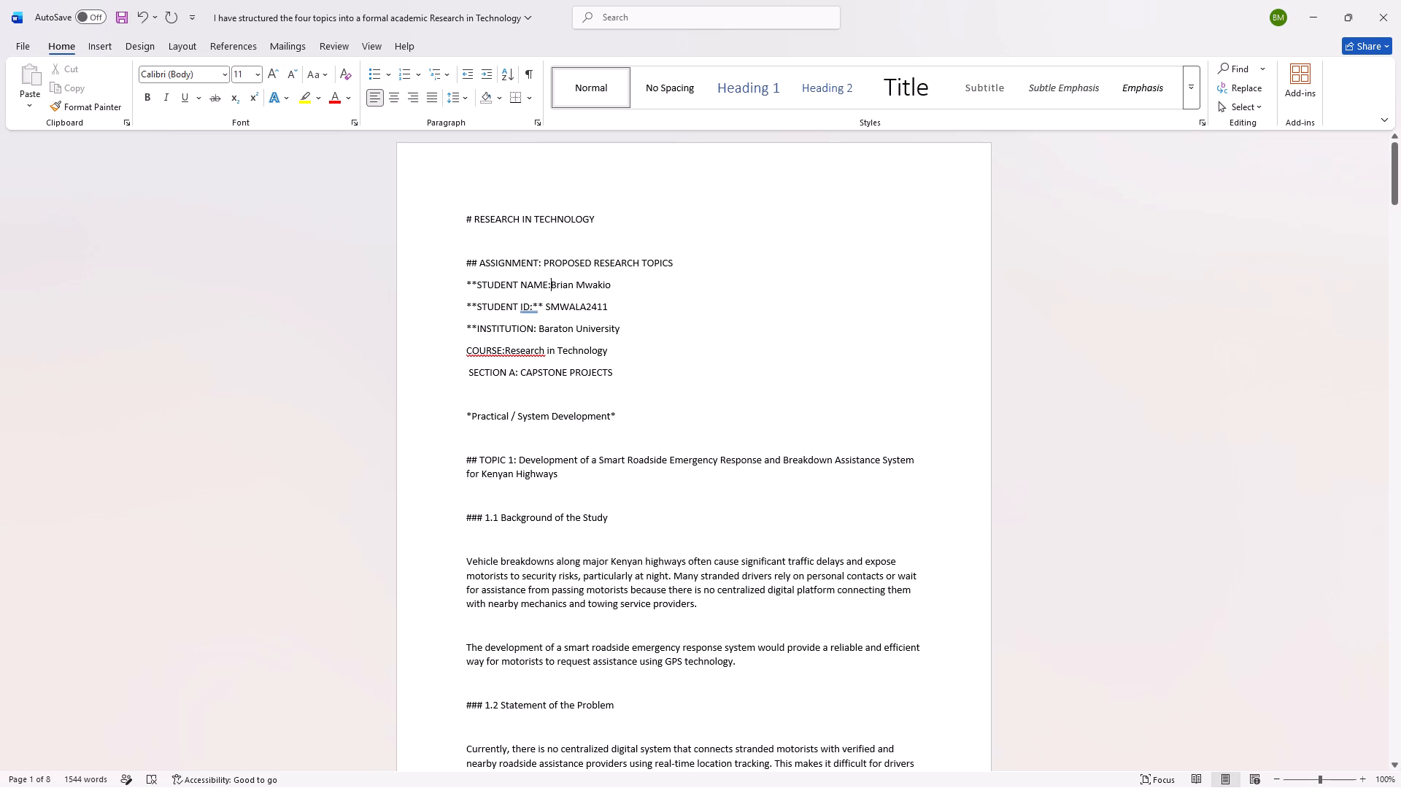
{"action": "key", "text": "BackSpace"}
{"action": "key", "text": "BackSpace"}
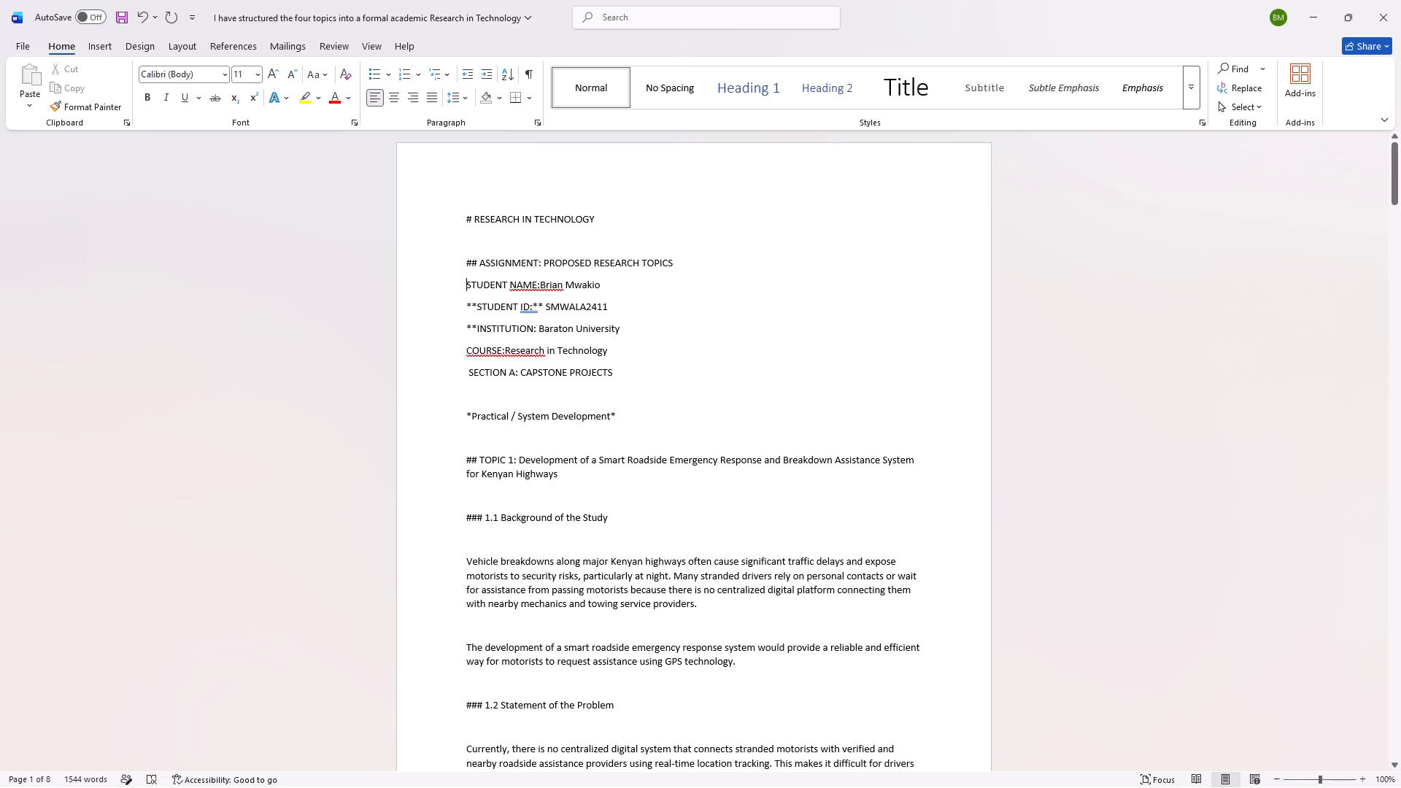
Remove the two asterisks at the start of the STUDENT ID line.
{"action": "left_click", "coordinate": [478, 306]}
{"action": "key", "text": "BackSpace"}
{"action": "key", "text": "BackSpace"}
Remove the two asterisks at the start of the INSTITUTION line.
{"action": "left_click", "coordinate": [472, 331]}
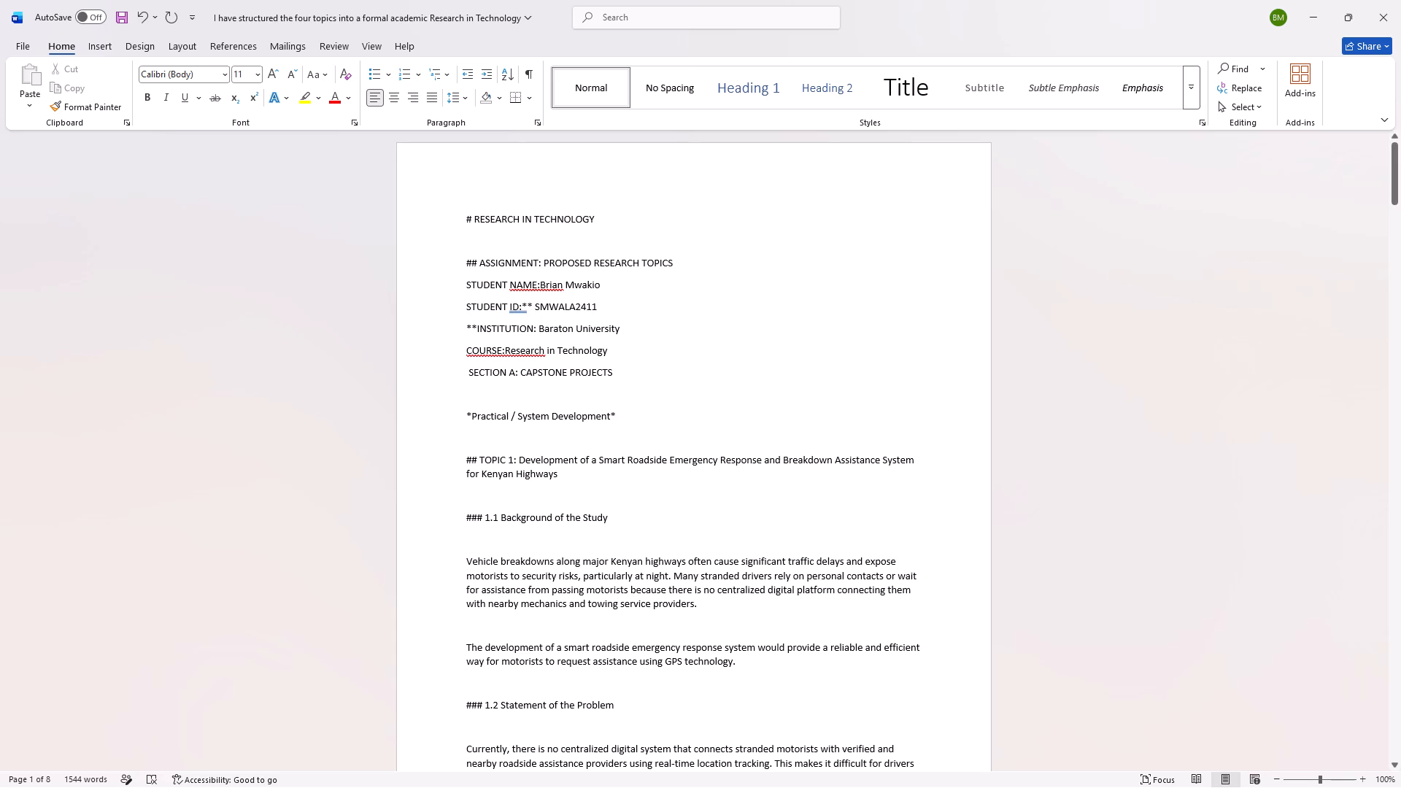
{"action": "left_click", "coordinate": [477, 325]}
{"action": "key", "text": "BackSpace"}
{"action": "key", "text": "BackSpace"}
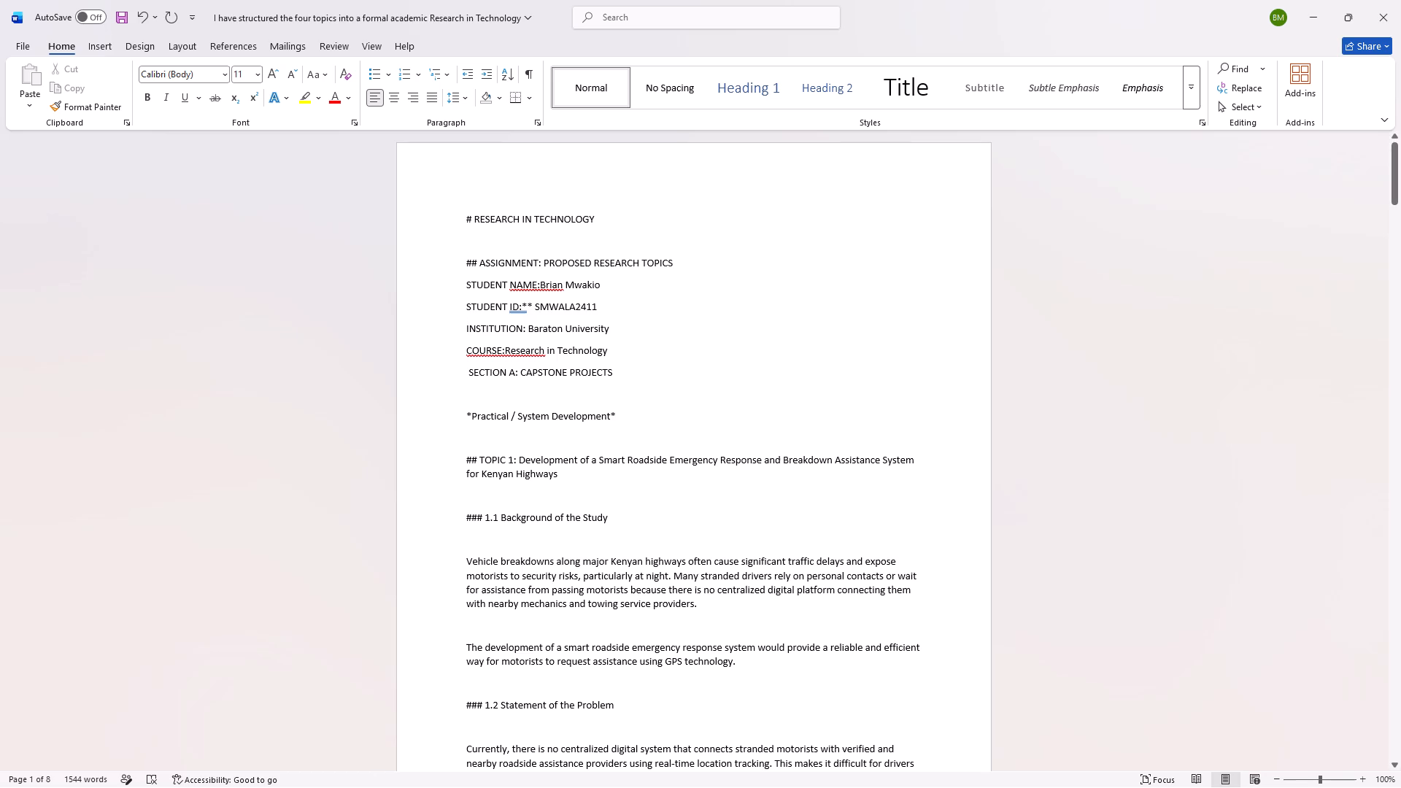
Remove the two asterisks and the space between the STUDENT ID: label and the ID value.
{"action": "left_click", "coordinate": [536, 304]}
{"action": "key", "text": "BackSpace"}
{"action": "key", "text": "BackSpace"}
{"action": "key", "text": "BackSpace"}
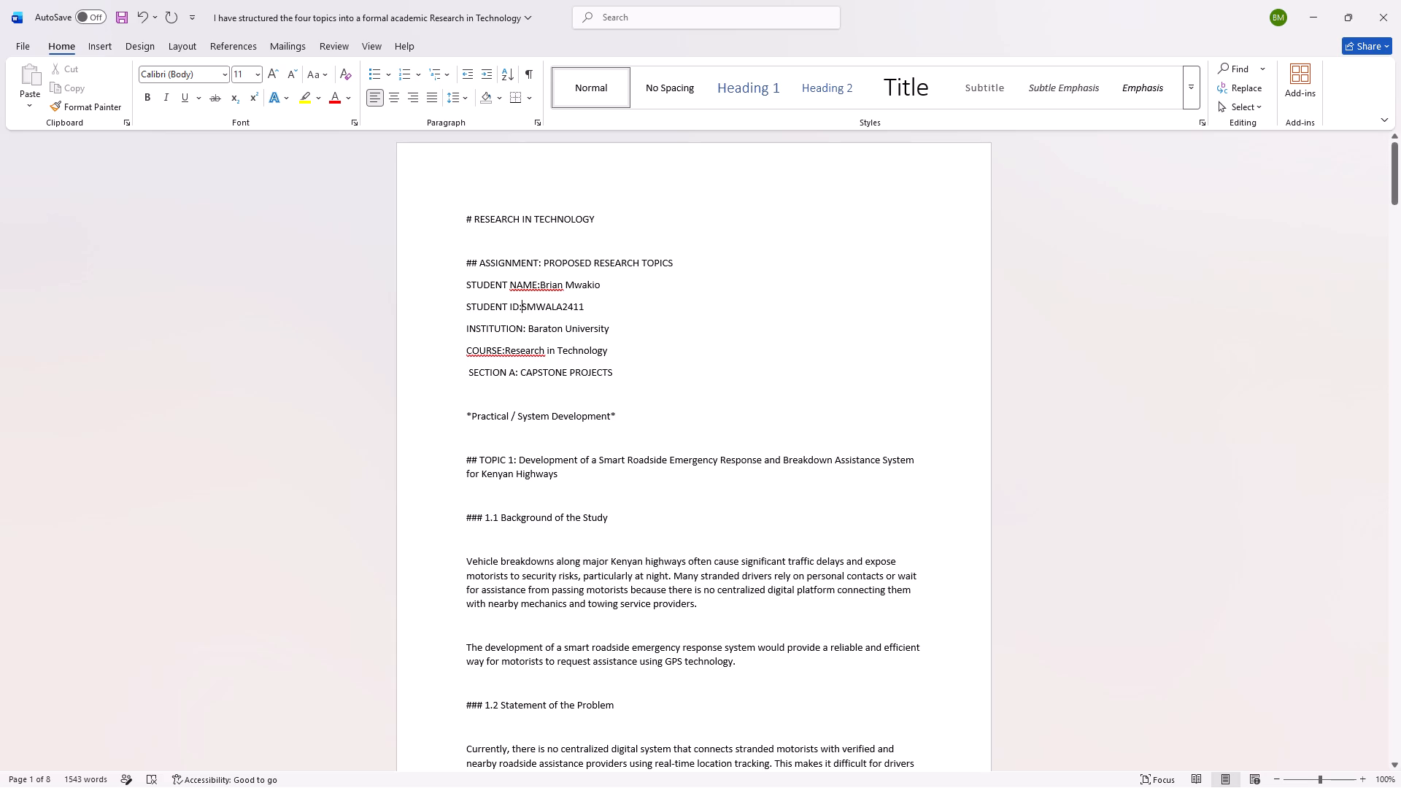
Delete the hash symbols in front of the ASSIGNMENT: PROPOSED RESEARCH TOPICS and RESEARCH IN TECHNOLOGY headings.
{"action": "left_click", "coordinate": [477, 260]}
{"action": "key", "text": "BackSpace"}
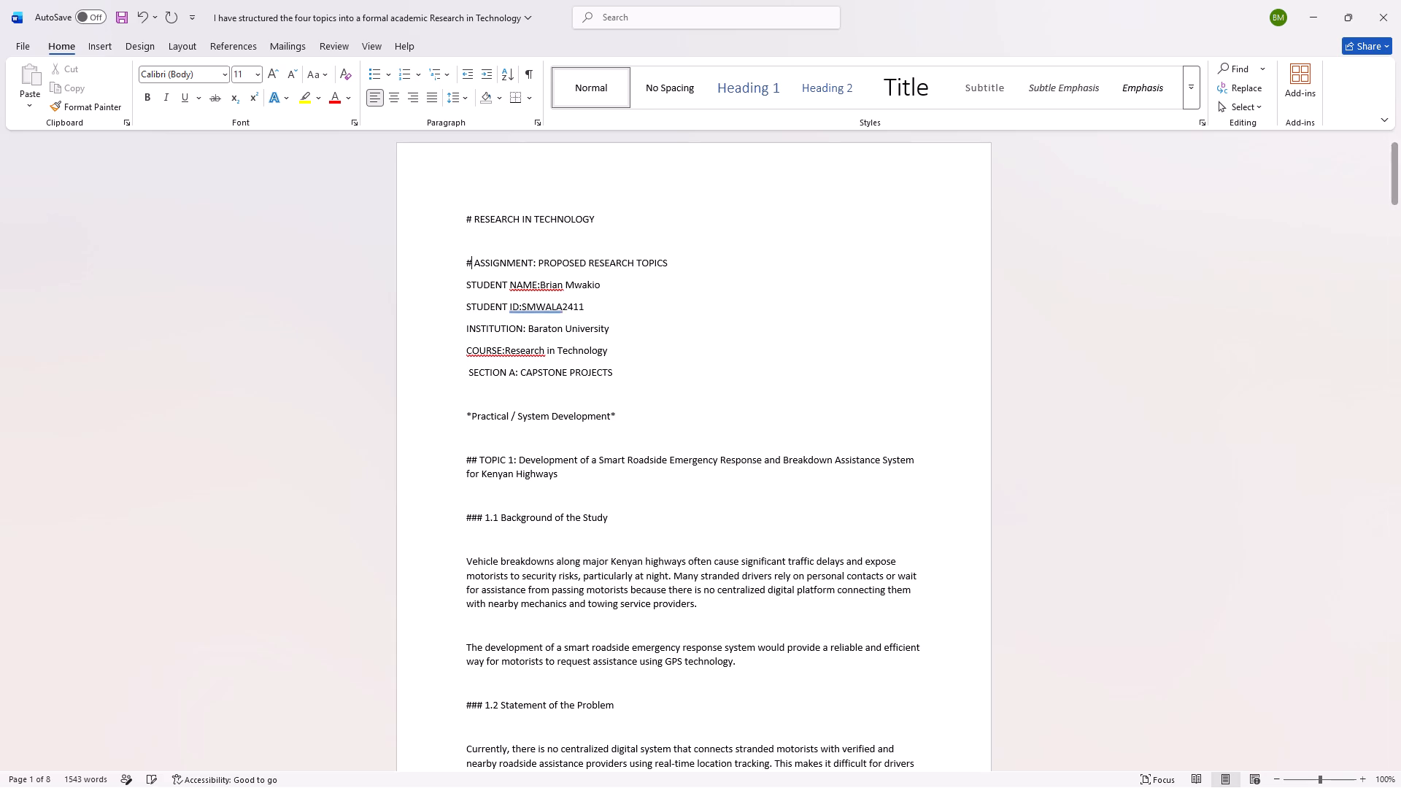
{"action": "key", "text": "BackSpace"}
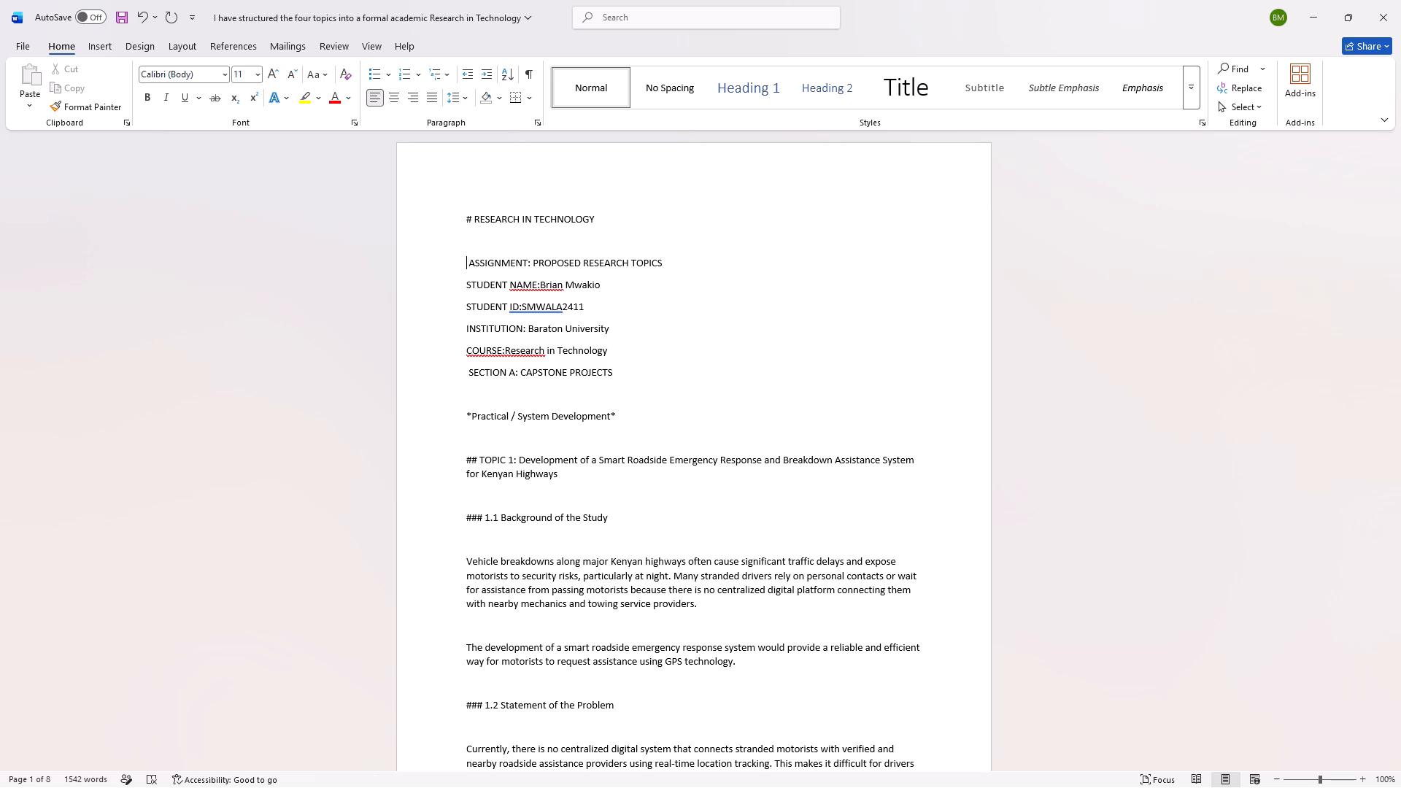
{"action": "left_click", "coordinate": [472, 216]}
{"action": "key", "text": "BackSpace"}
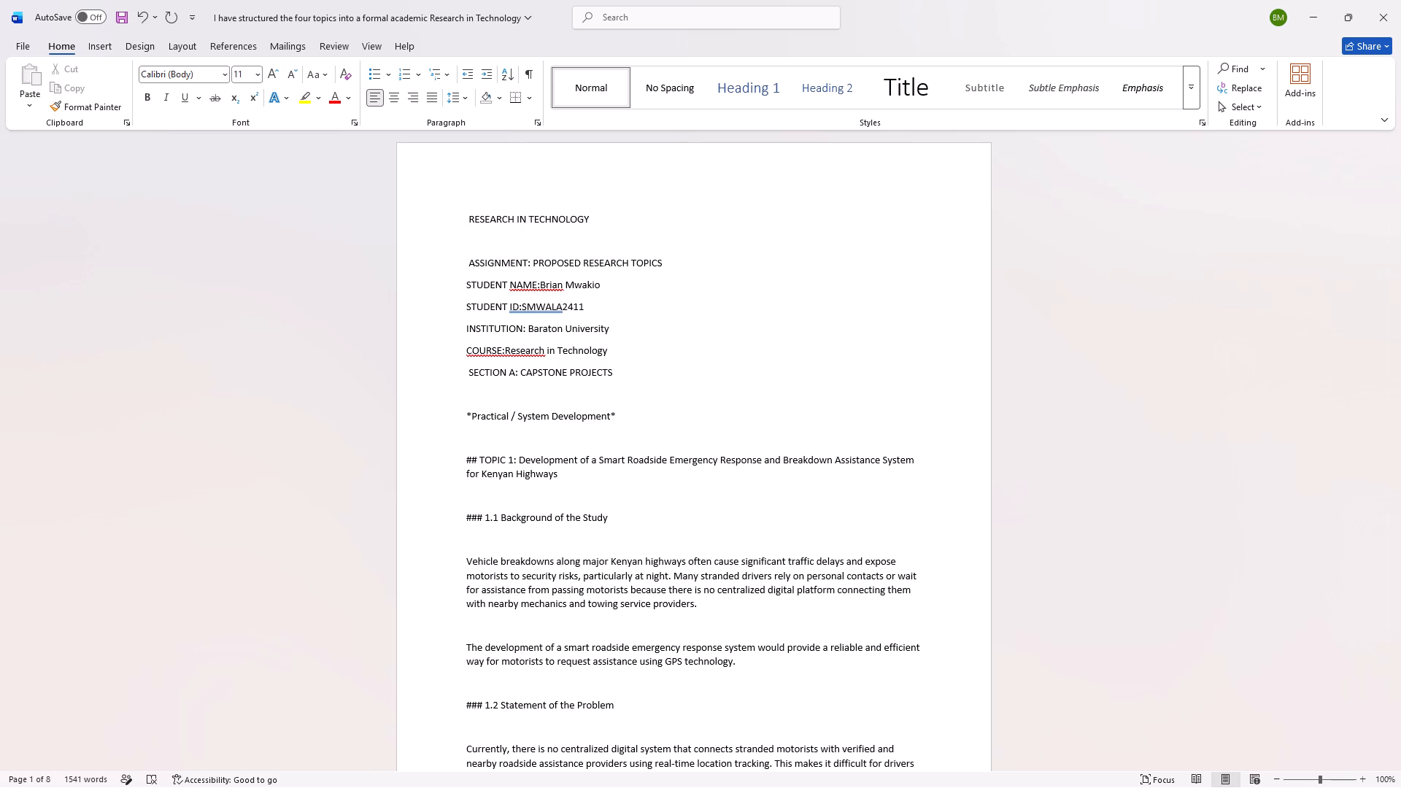
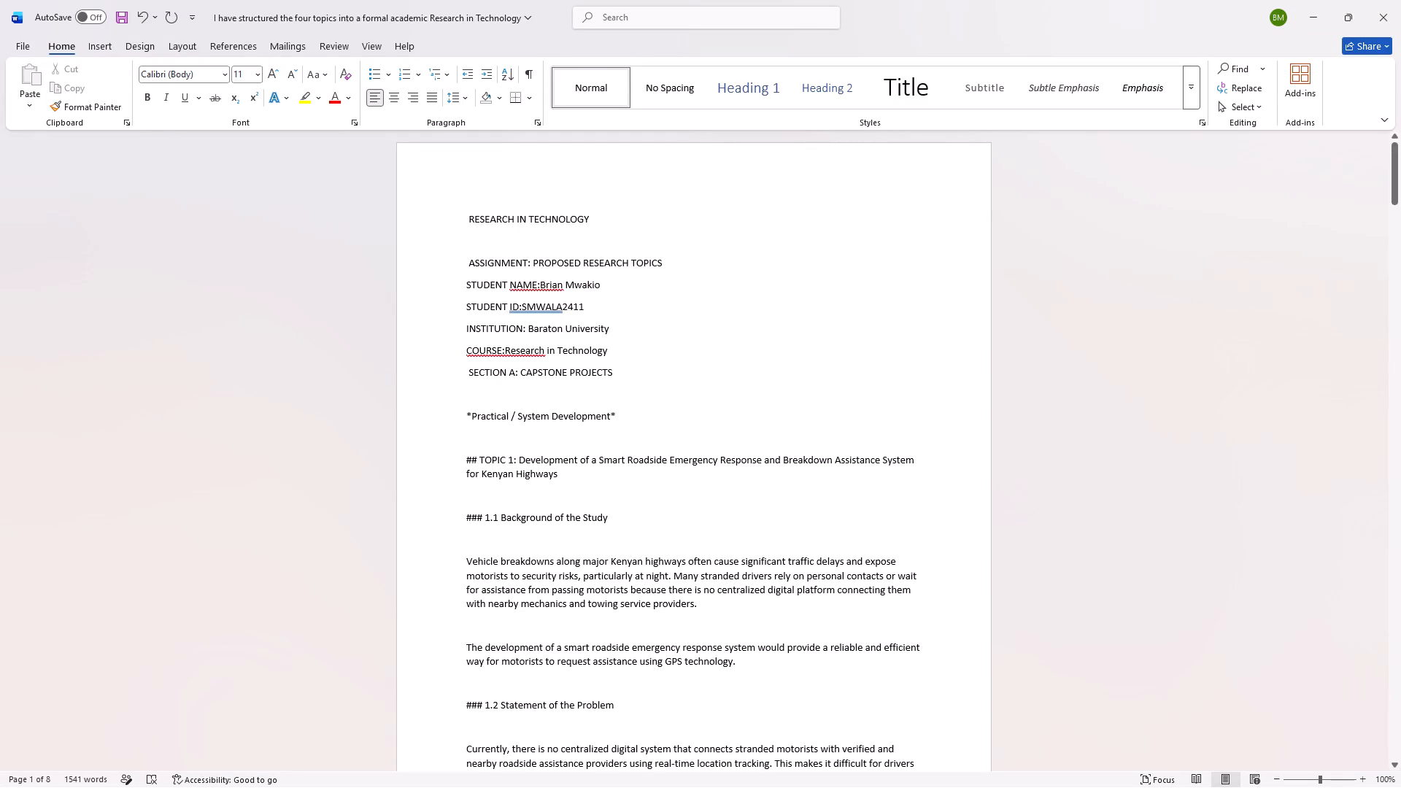
Remove the asterisks at both ends of the Practical / System Development line.
{"action": "scroll", "coordinate": [618, 438], "scroll_direction": "down", "scroll_amount": 1}
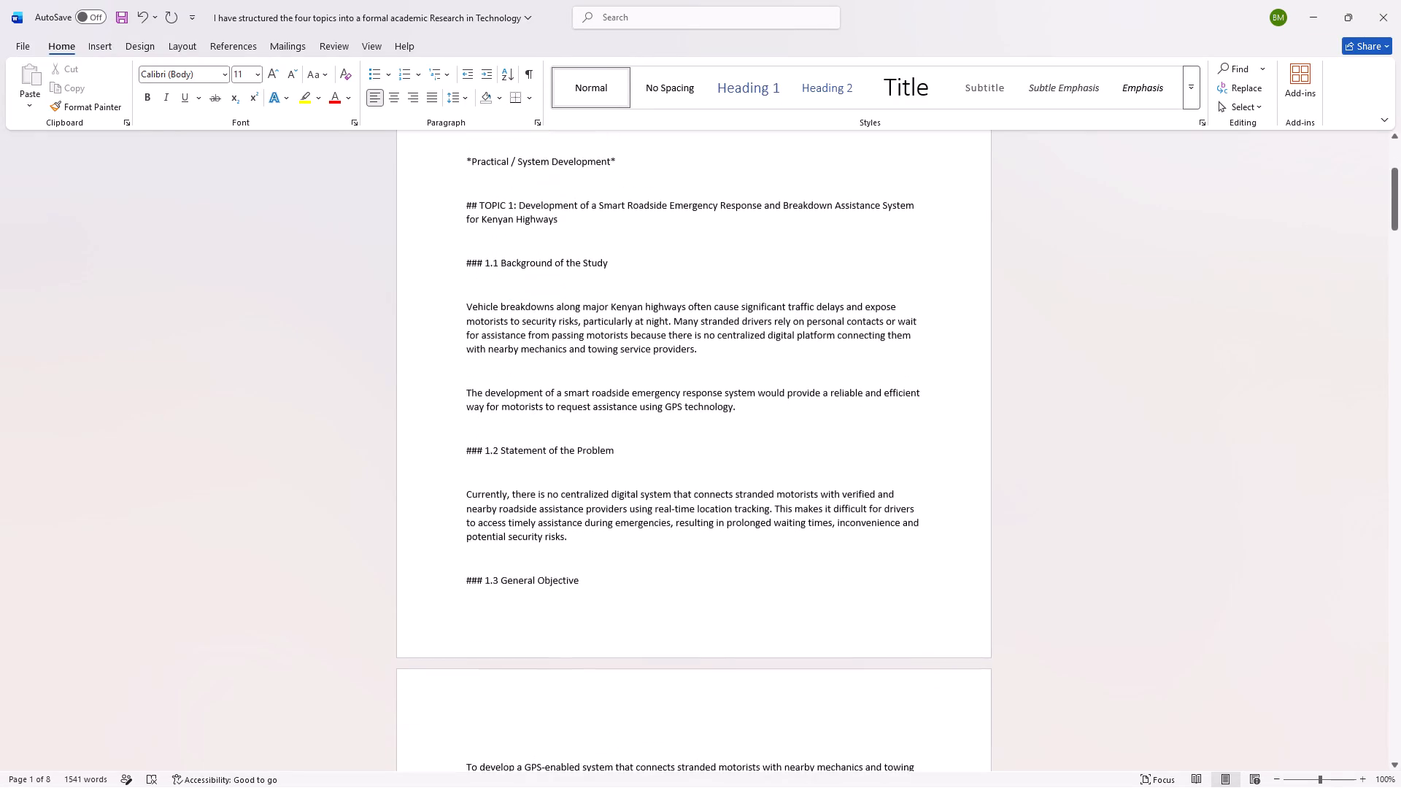
{"action": "scroll", "coordinate": [618, 438], "scroll_direction": "down", "scroll_amount": 1}
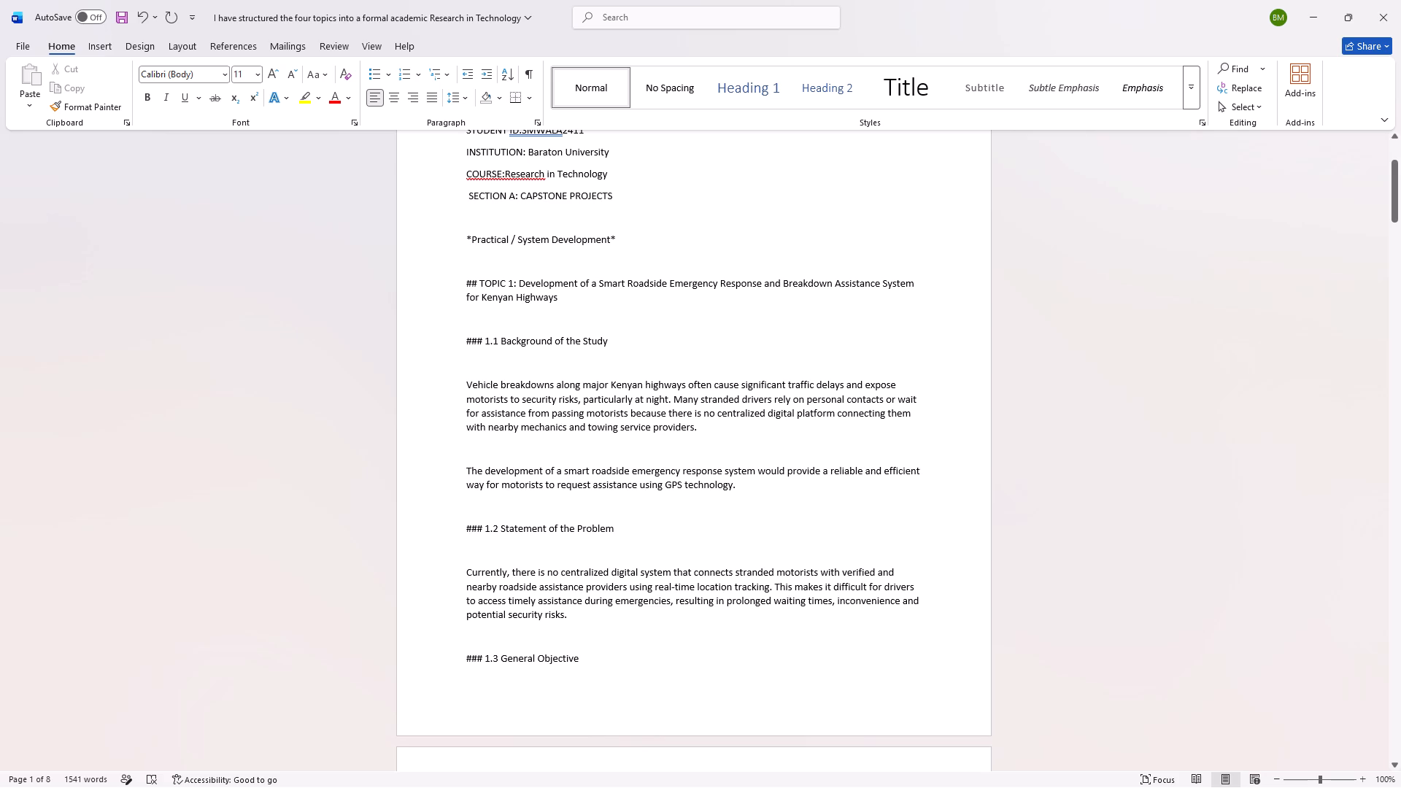
{"action": "left_click", "coordinate": [626, 236]}
{"action": "key", "text": "BackSpace"}
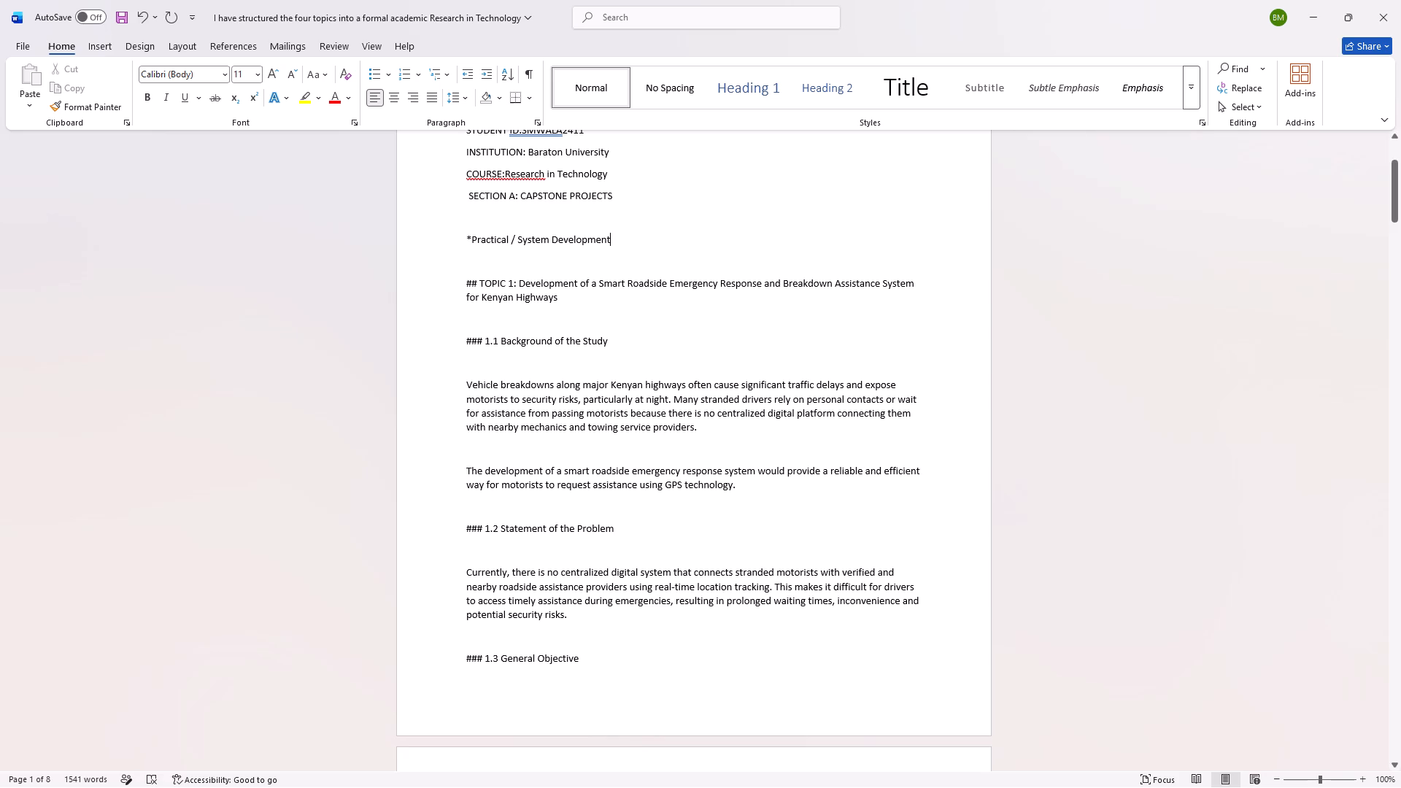
{"action": "left_click", "coordinate": [469, 241]}
{"action": "key", "text": "BackSpace"}
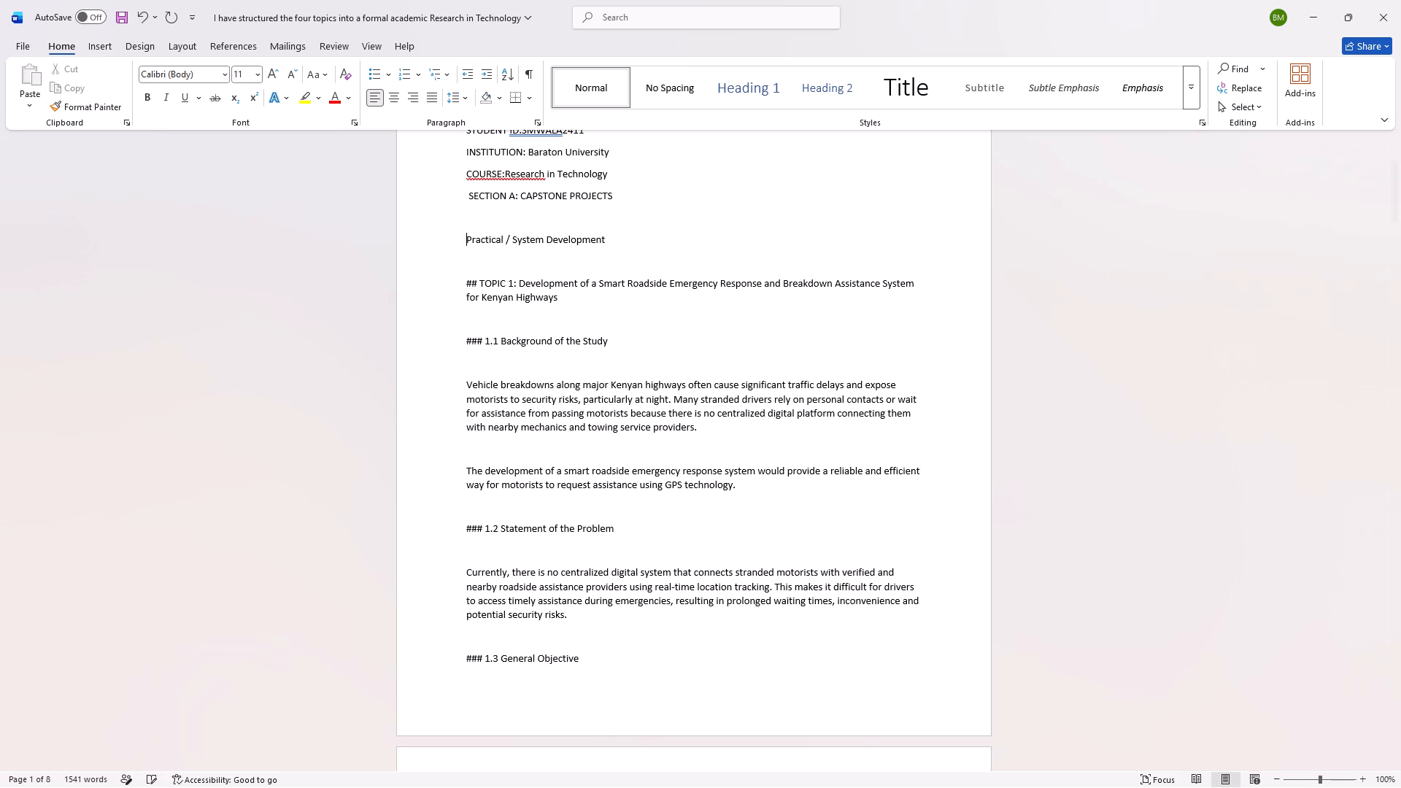
Delete the hash symbols before the TOPIC 1 heading, and the hash symbols and space before 1.1 Background of the Study.
{"action": "left_click", "coordinate": [477, 283]}
{"action": "key", "text": "BackSpace"}
{"action": "key", "text": "BackSpace"}
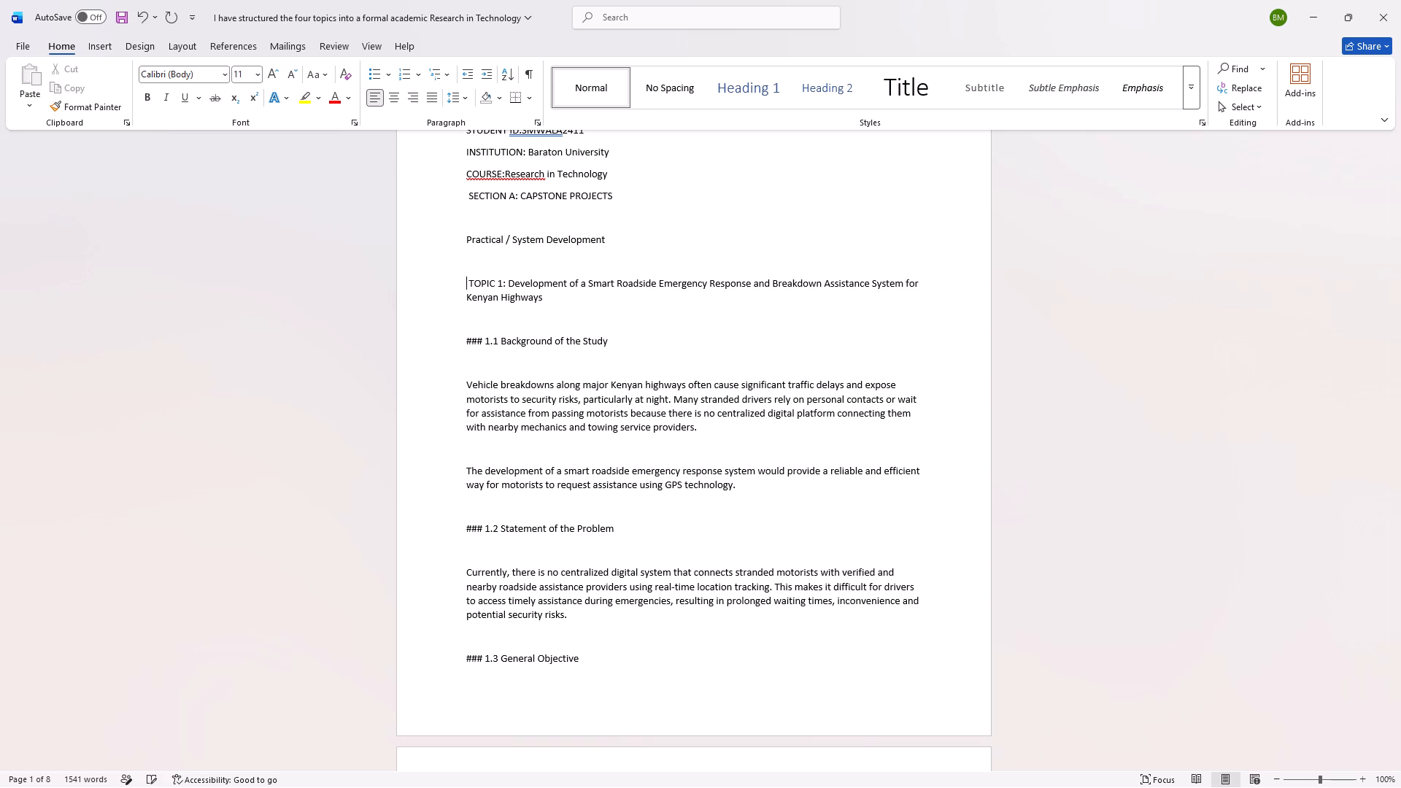
{"action": "left_click", "coordinate": [479, 341]}
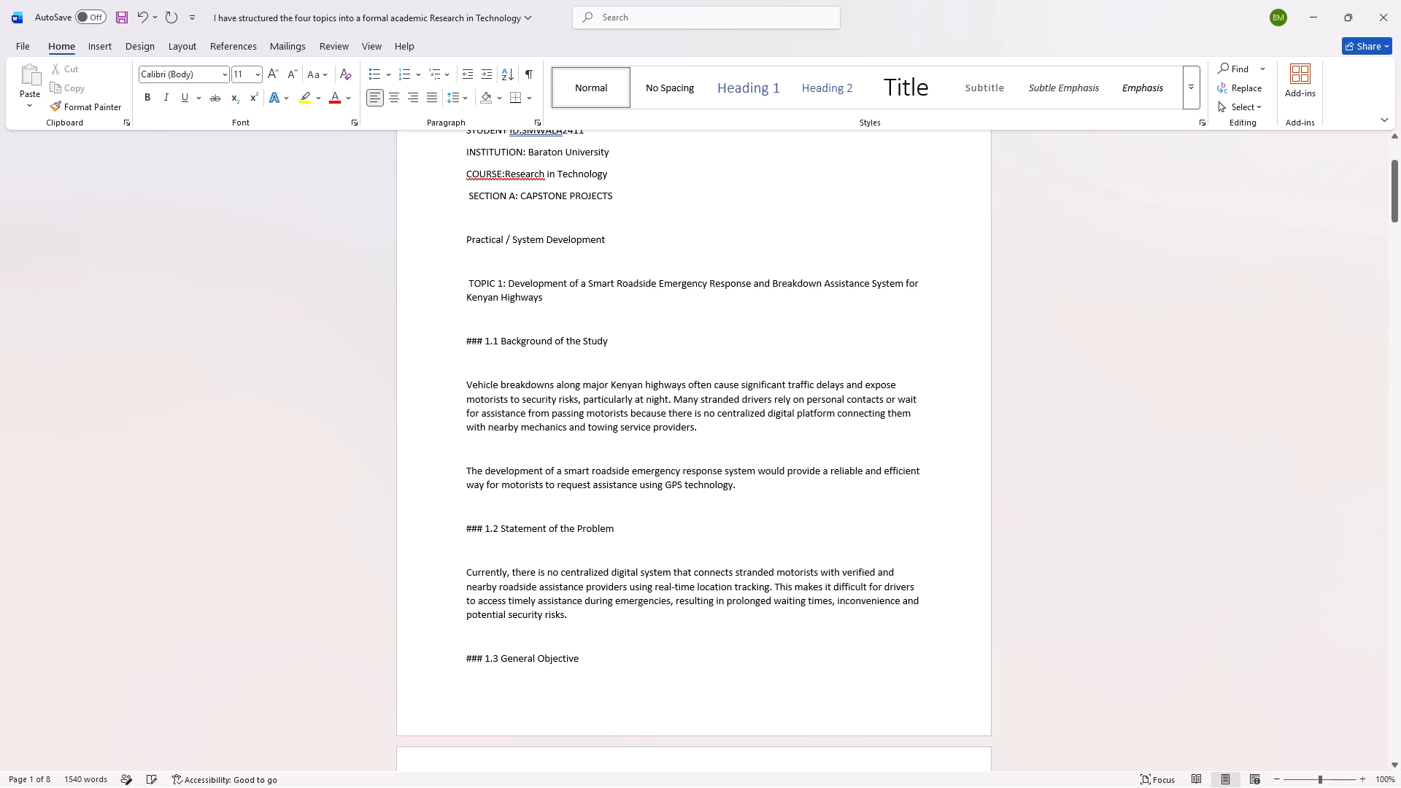
{"action": "left_click", "coordinate": [485, 341]}
{"action": "key", "text": "BackSpace"}
{"action": "key", "text": "BackSpace"}
{"action": "key", "text": "BackSpace"}
{"action": "key", "text": "BackSpace"}
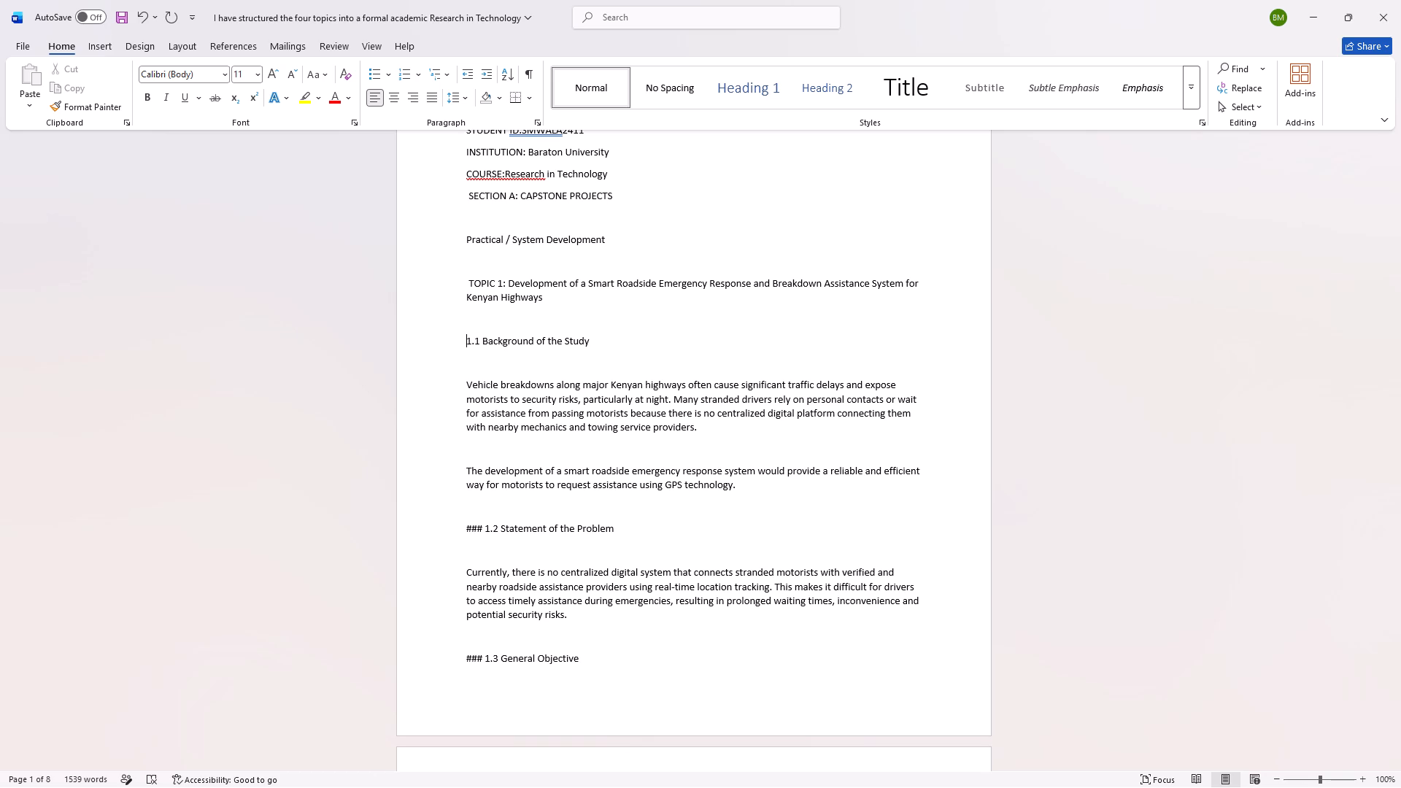
Delete the three hash symbols in front of the 1.2 Statement of the Problem and 1.3 General Objective headings.
{"action": "left_click", "coordinate": [483, 529]}
{"action": "key", "text": "BackSpace"}
{"action": "key", "text": "BackSpace"}
{"action": "key", "text": "BackSpace"}
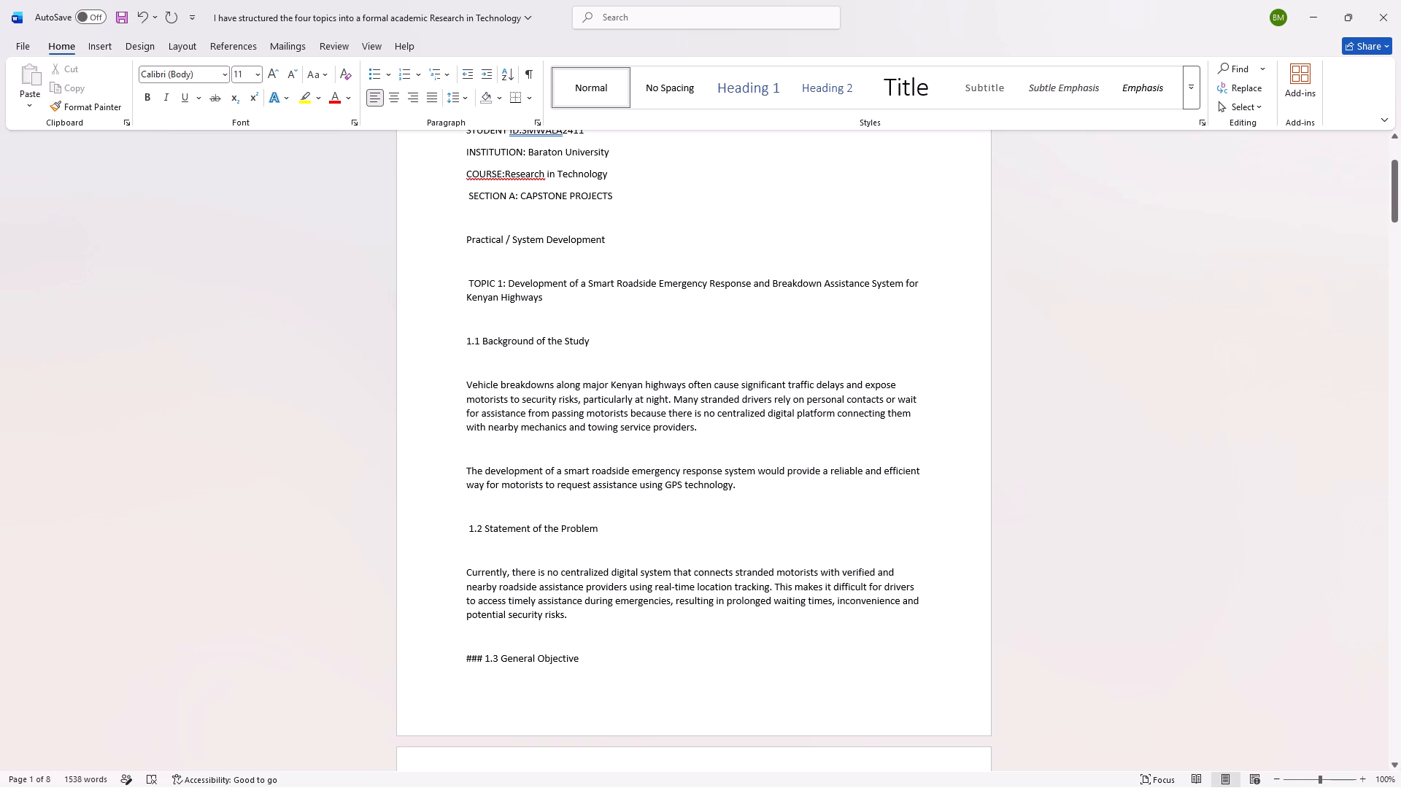
{"action": "left_click", "coordinate": [482, 649]}
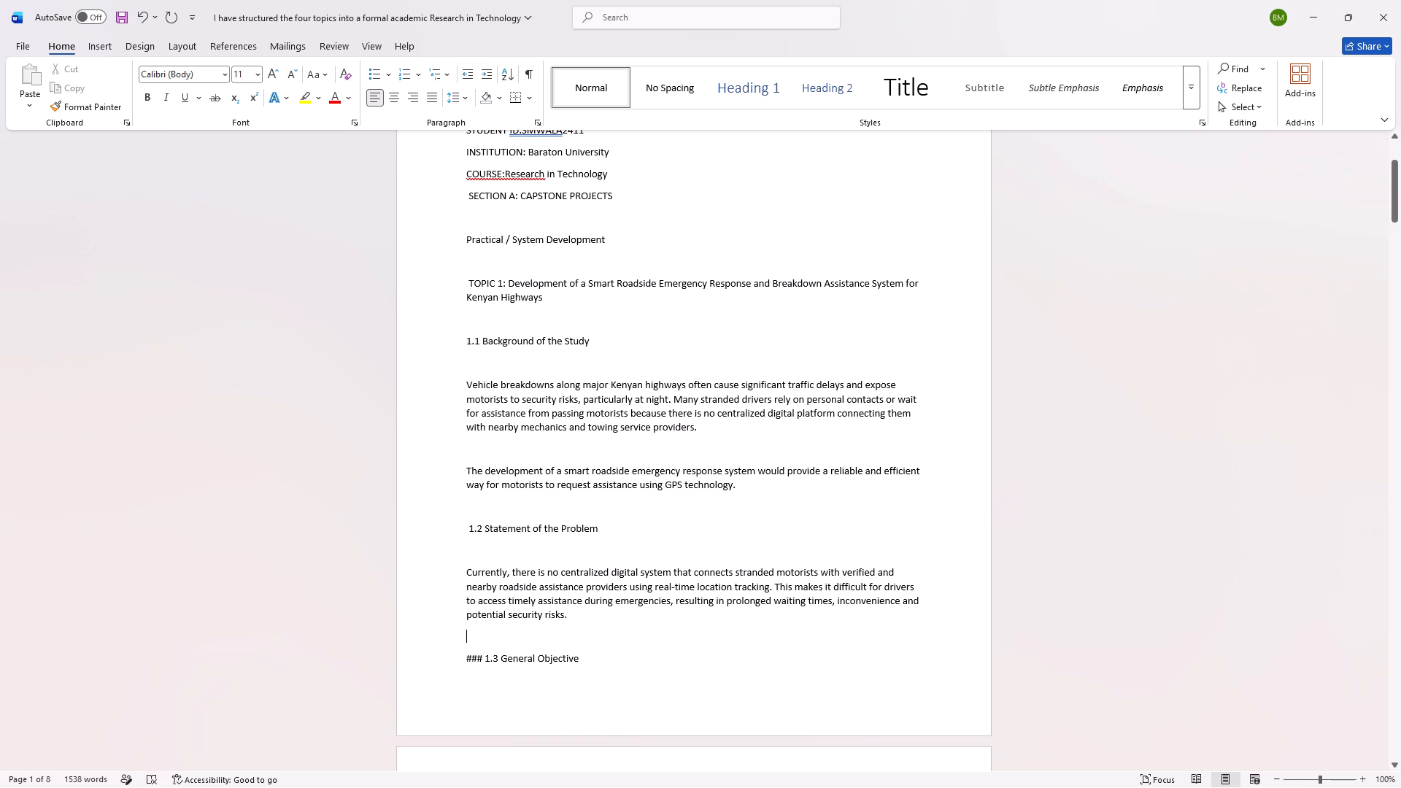
{"action": "left_click", "coordinate": [483, 657]}
{"action": "key", "text": "BackSpace"}
{"action": "key", "text": "BackSpace"}
{"action": "key", "text": "BackSpace"}
Delete the two hash symbols in front of the TOPIC 2 heading about the Digital Lost and Found Management System.
{"action": "scroll", "coordinate": [614, 352], "scroll_direction": "down", "scroll_amount": 3}
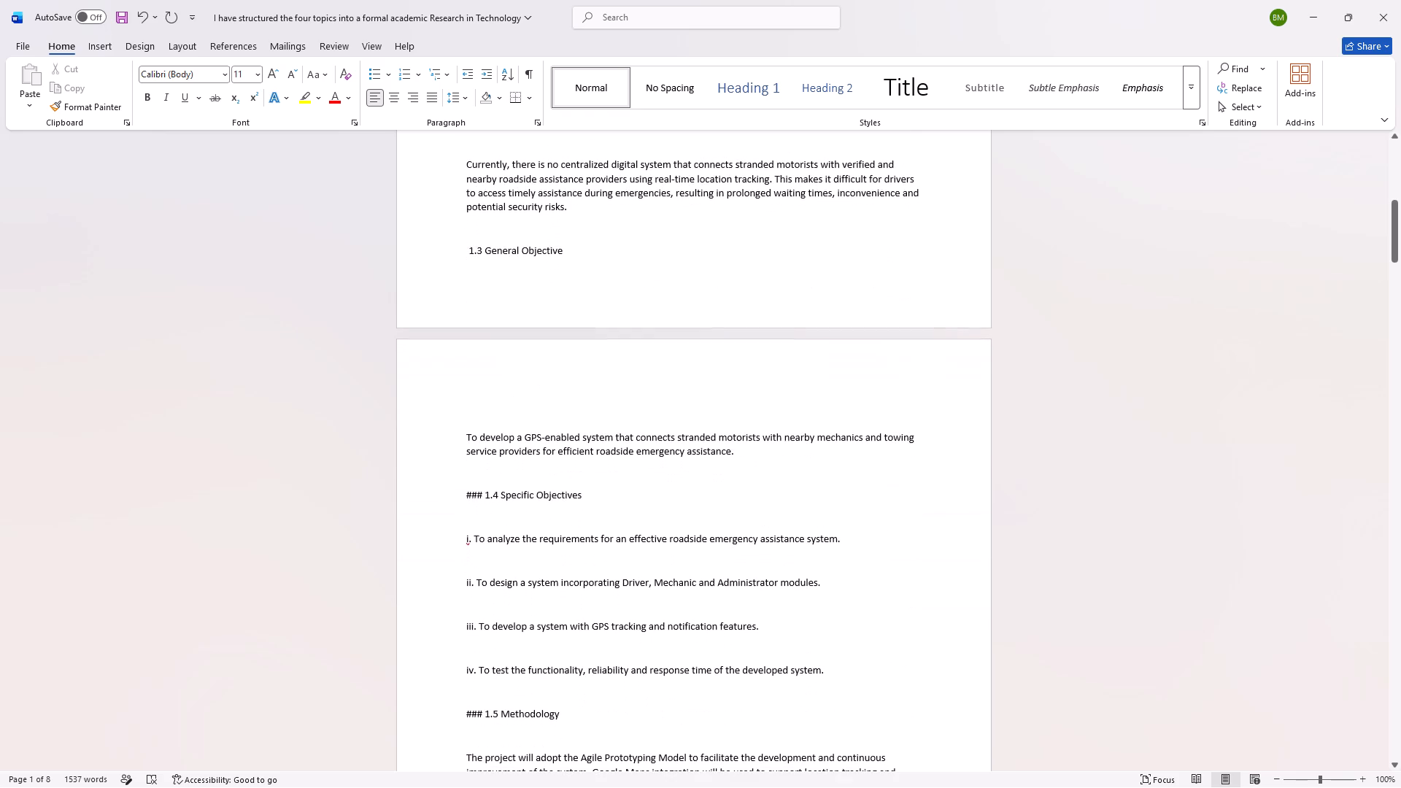
{"action": "scroll", "coordinate": [614, 352], "scroll_direction": "down", "scroll_amount": 3}
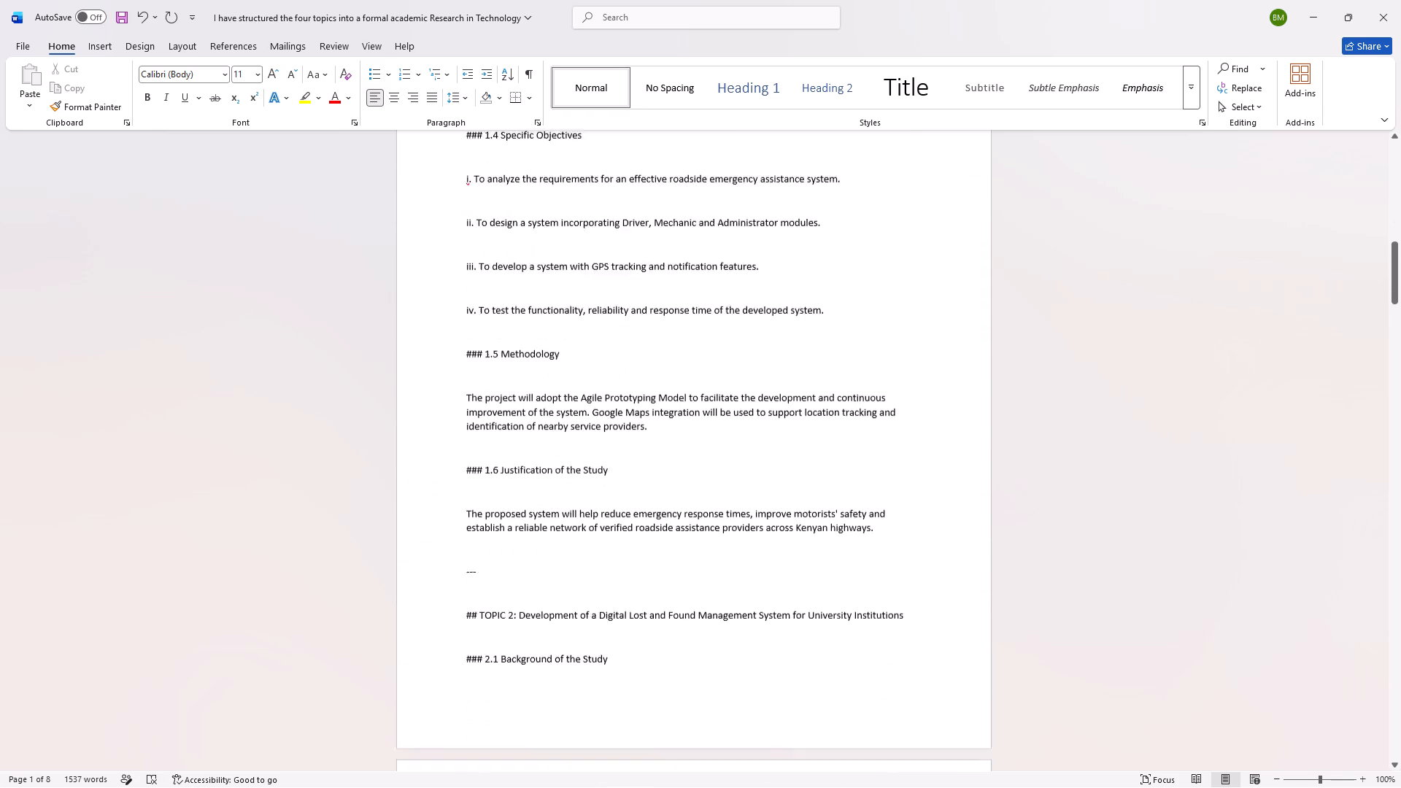
{"action": "scroll", "coordinate": [614, 352], "scroll_direction": "down", "scroll_amount": 2}
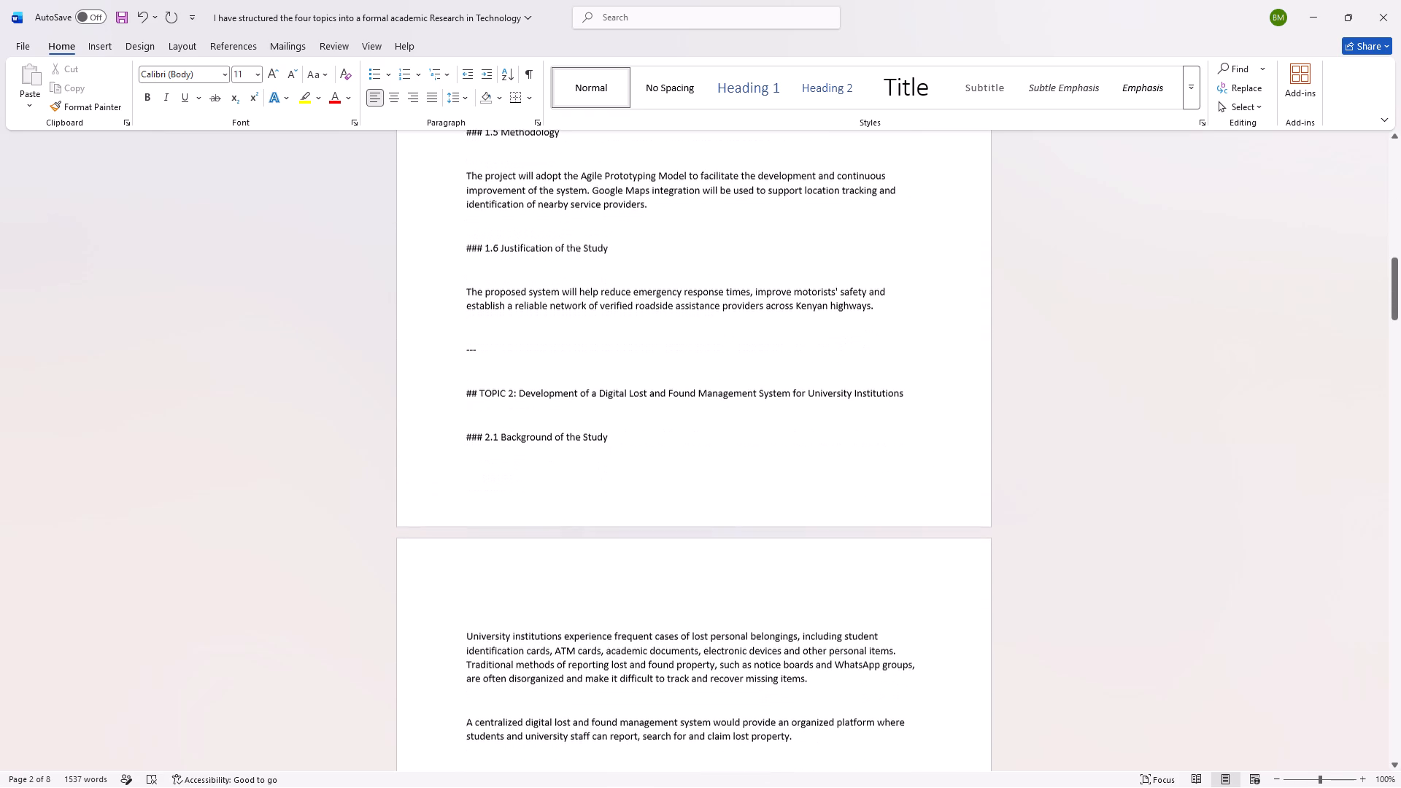
{"action": "left_click", "coordinate": [475, 392]}
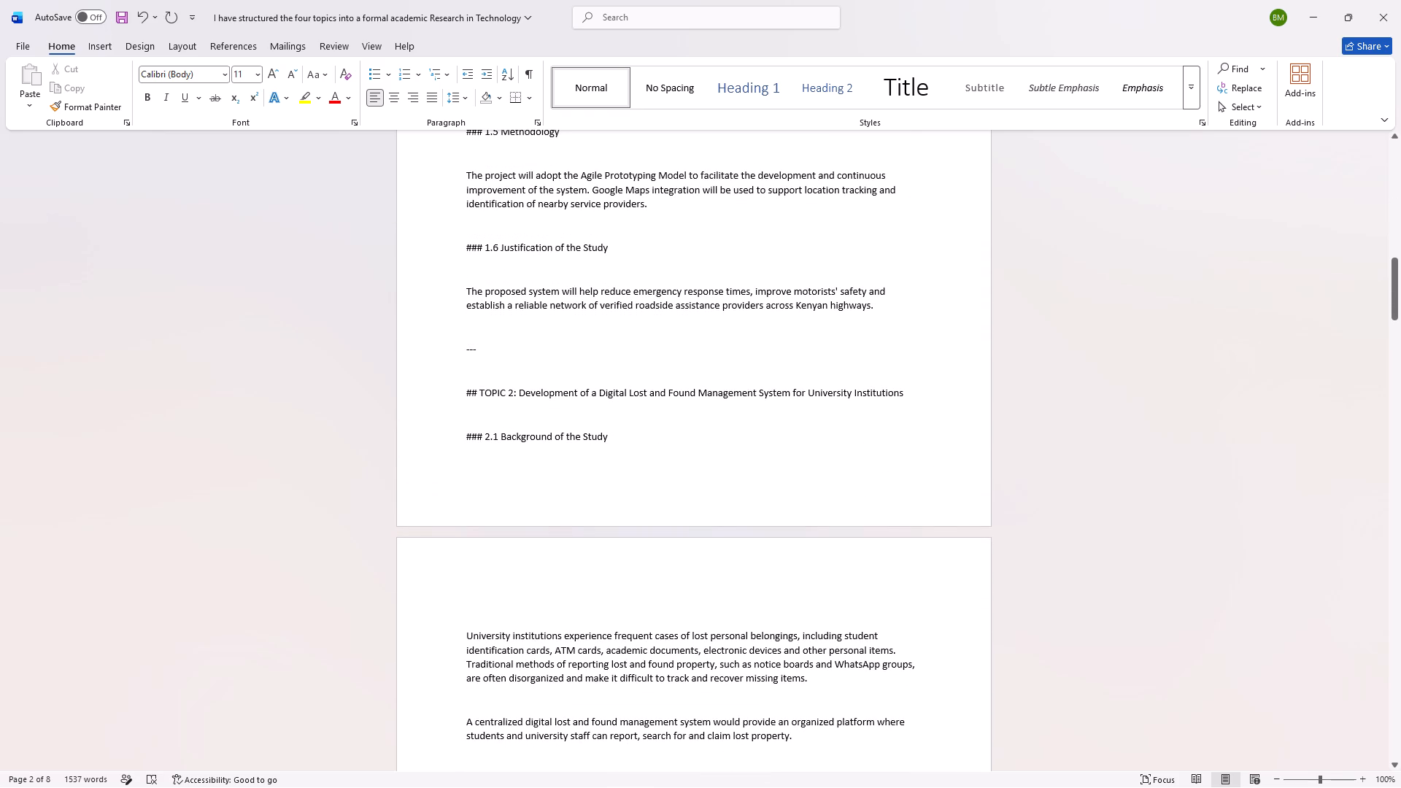
{"action": "key", "text": "BackSpace"}
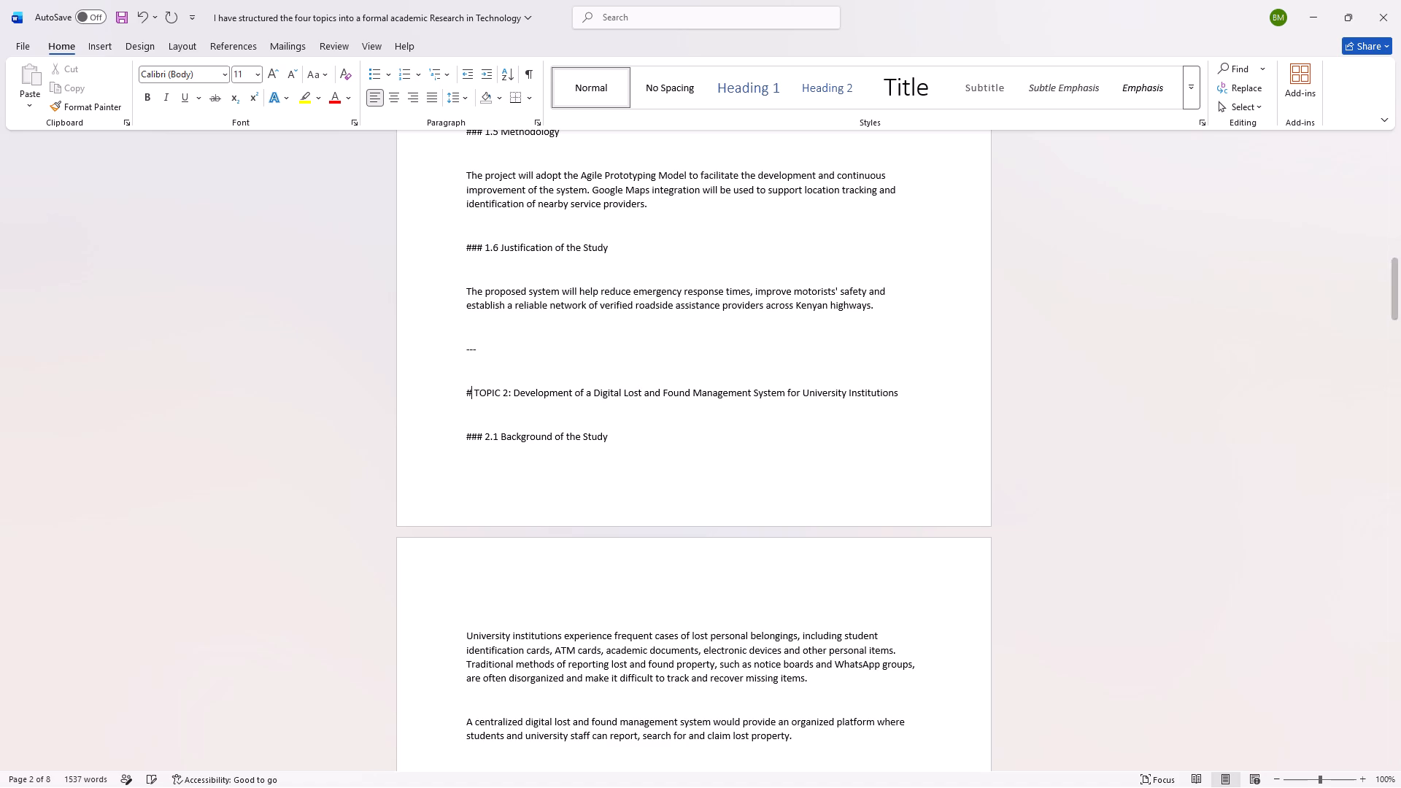
{"action": "key", "text": "BackSpace"}
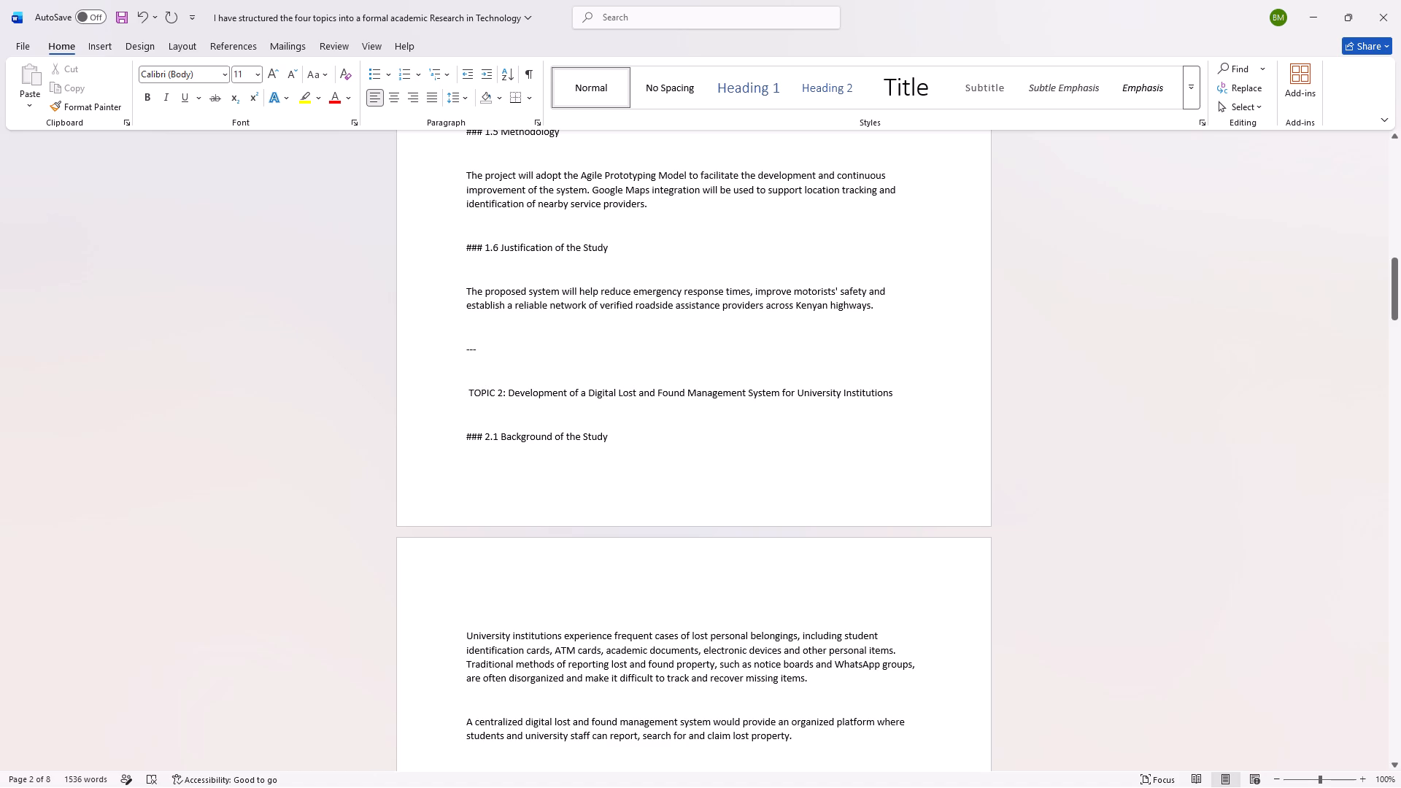
Reword the end of the TOPIC 2 heading after "Management System for" to "administration building in the university".
{"action": "left_click", "coordinate": [795, 386]}
{"action": "key", "text": "space"}
{"action": "left_click_drag", "start_coordinate": [903, 390], "coordinate": [809, 386]}
{"action": "key", "text": "BackSpace"}
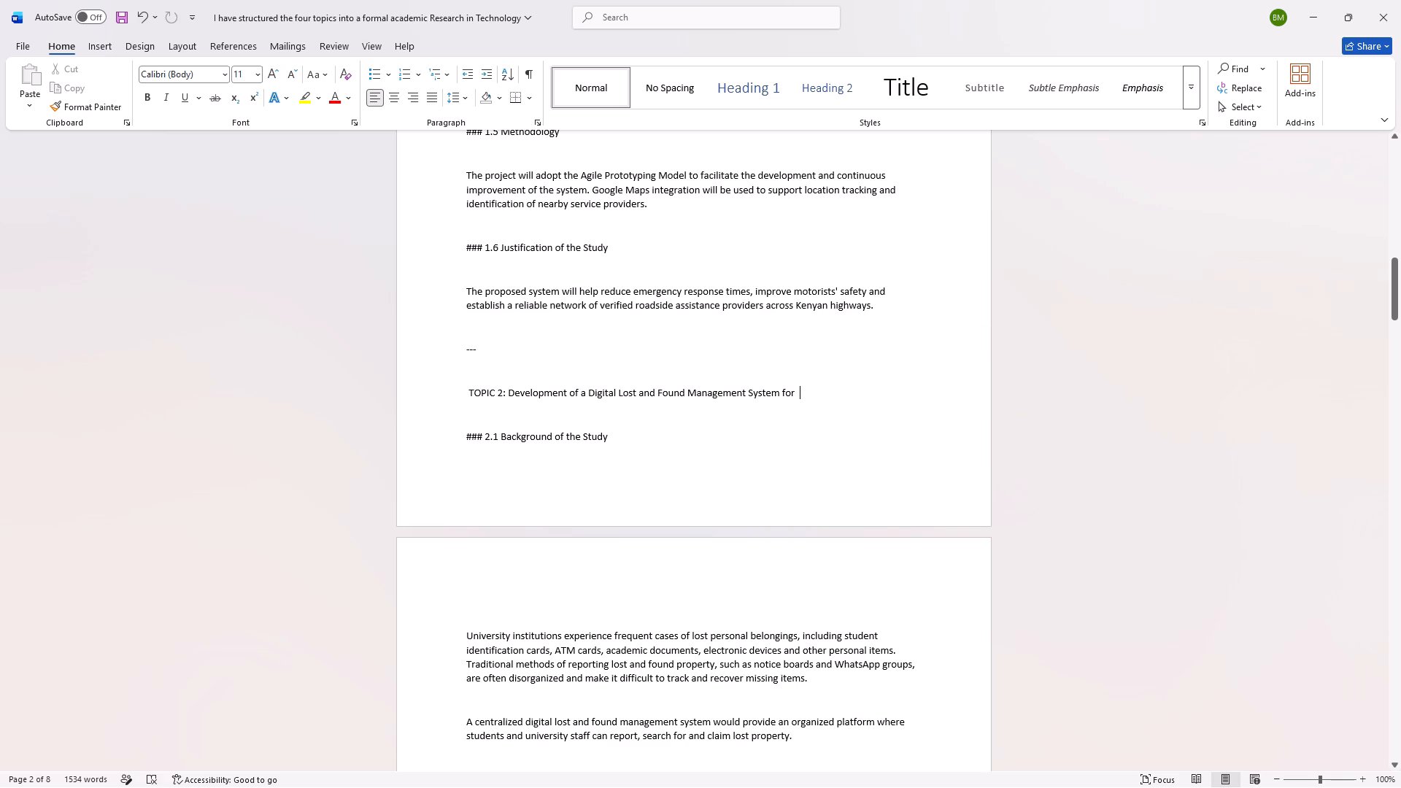
{"action": "key", "text": "a"}
{"action": "type", "text": "dmini"}
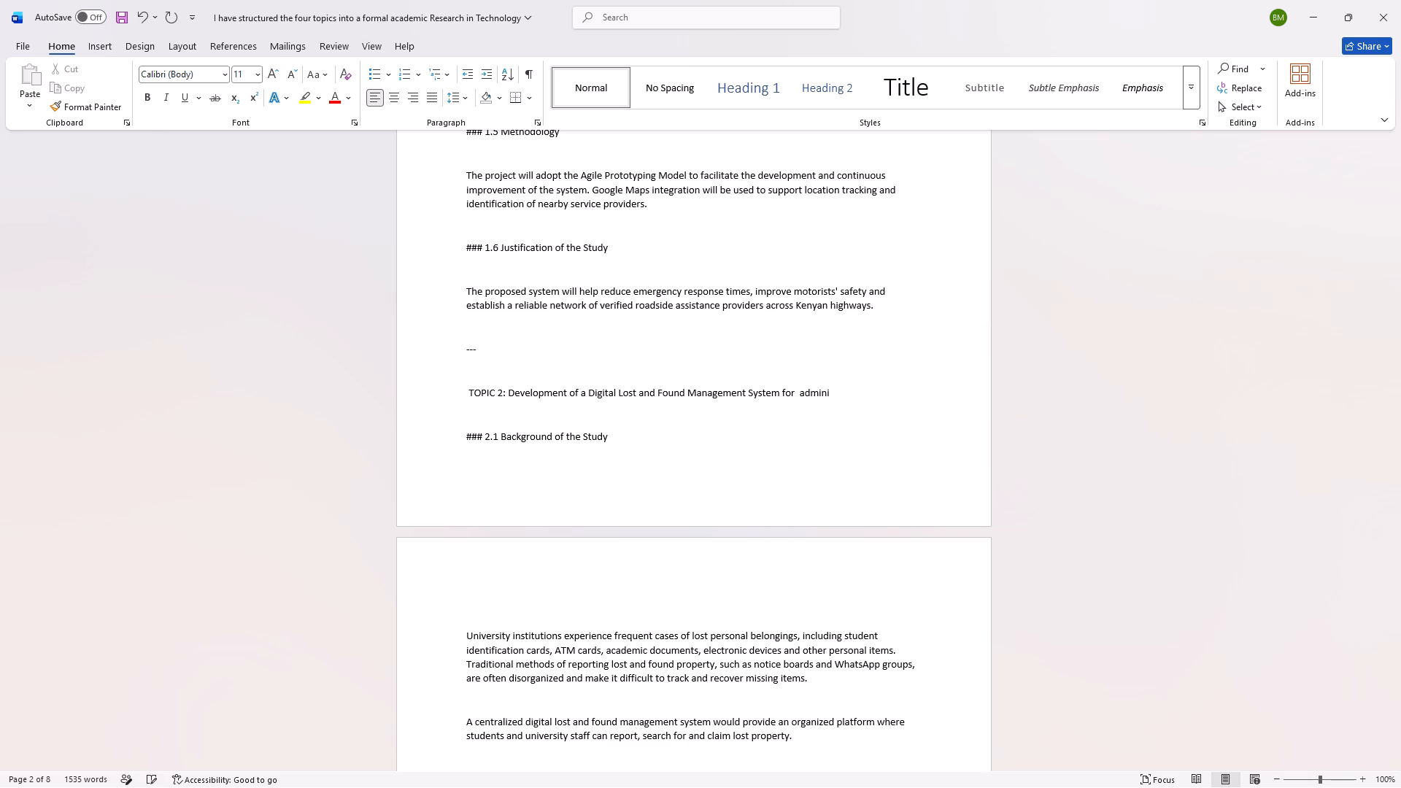
{"action": "type", "text": "strat"}
{"action": "type", "text": "ion"}
{"action": "key", "text": "space"}
{"action": "type", "text": "building"}
{"action": "key", "text": "space"}
{"action": "type", "text": "in"}
{"action": "key", "text": "space"}
{"action": "type", "text": "the"}
{"action": "key", "text": "space"}
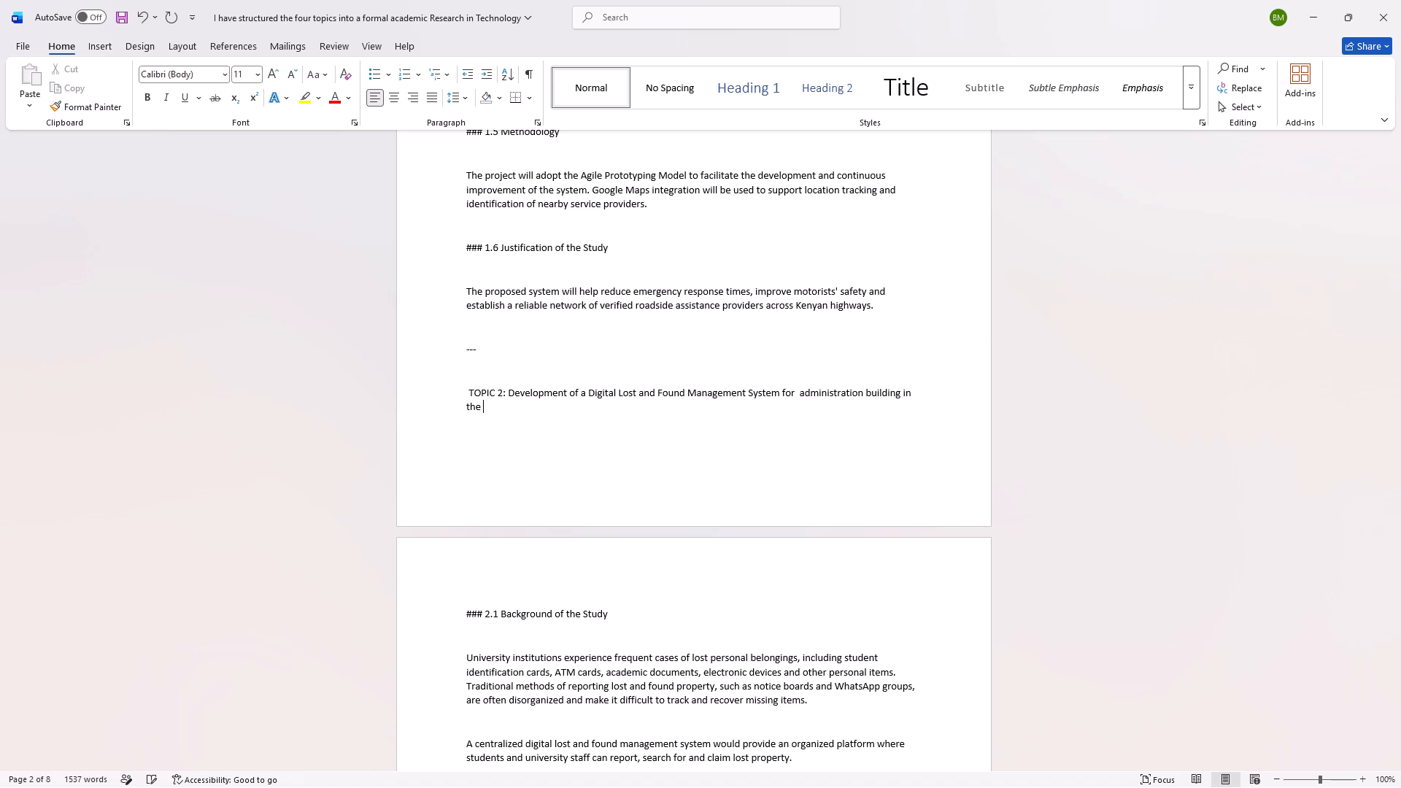
{"action": "key", "text": "y"}
{"action": "key", "text": "BackSpace"}
{"action": "type", "text": "university"}
Delete the three hash symbols in front of 2.1 Background of the Study, keeping the blank line above it.
{"action": "scroll", "coordinate": [809, 386], "scroll_direction": "down", "scroll_amount": 1}
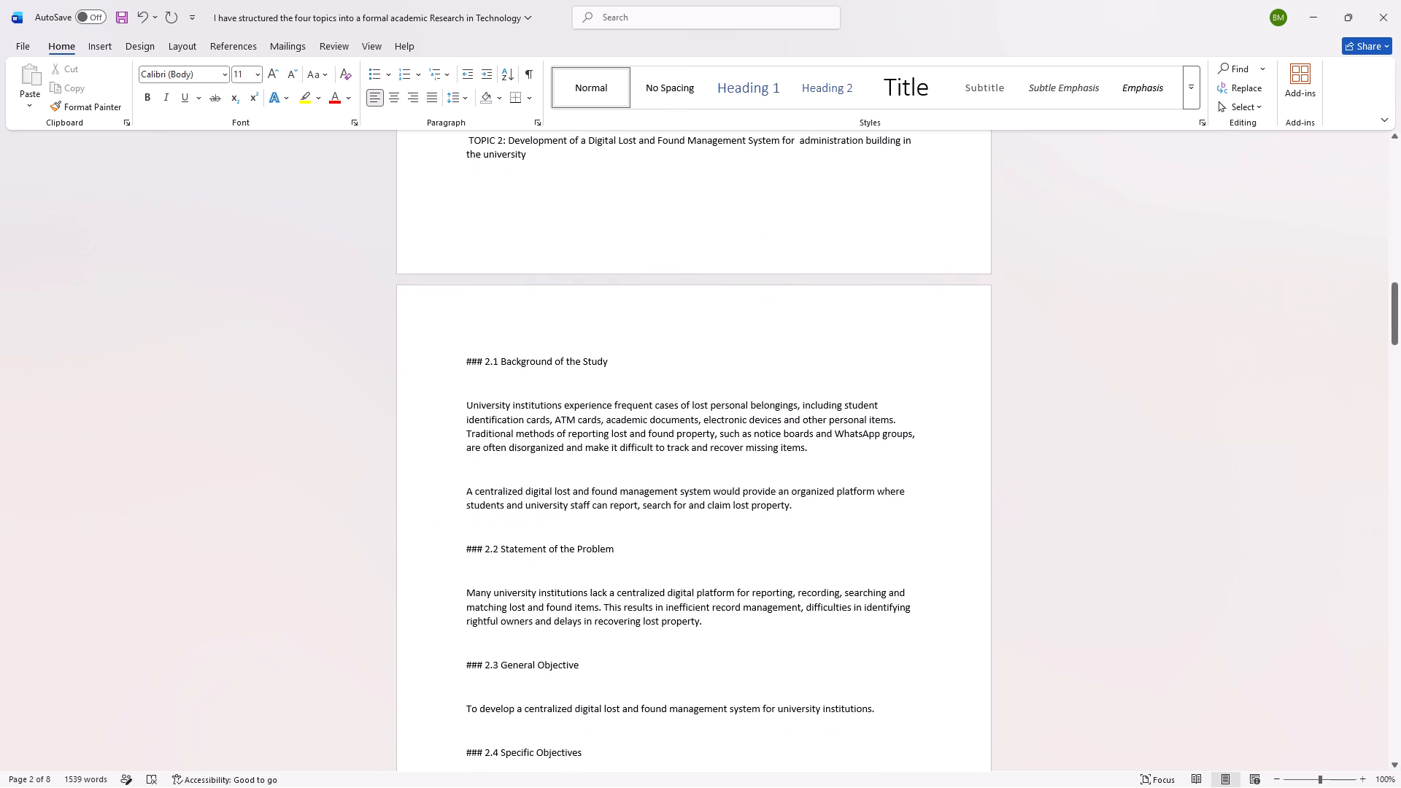
{"action": "left_click", "coordinate": [483, 360]}
{"action": "key", "text": "BackSpace"}
{"action": "key", "text": "BackSpace"}
{"action": "key", "text": "BackSpace"}
{"action": "key", "text": "BackSpace"}
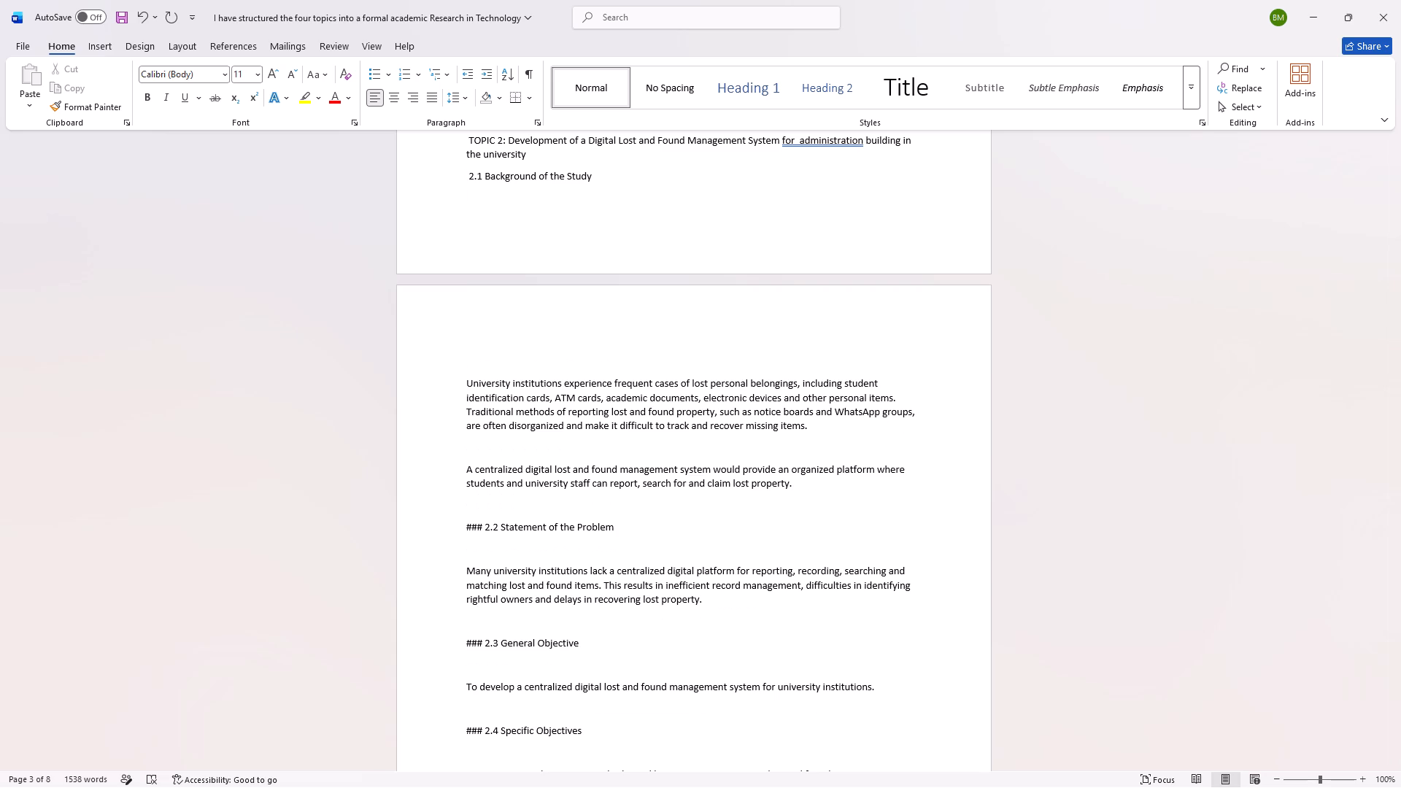
{"action": "key", "text": "Return"}
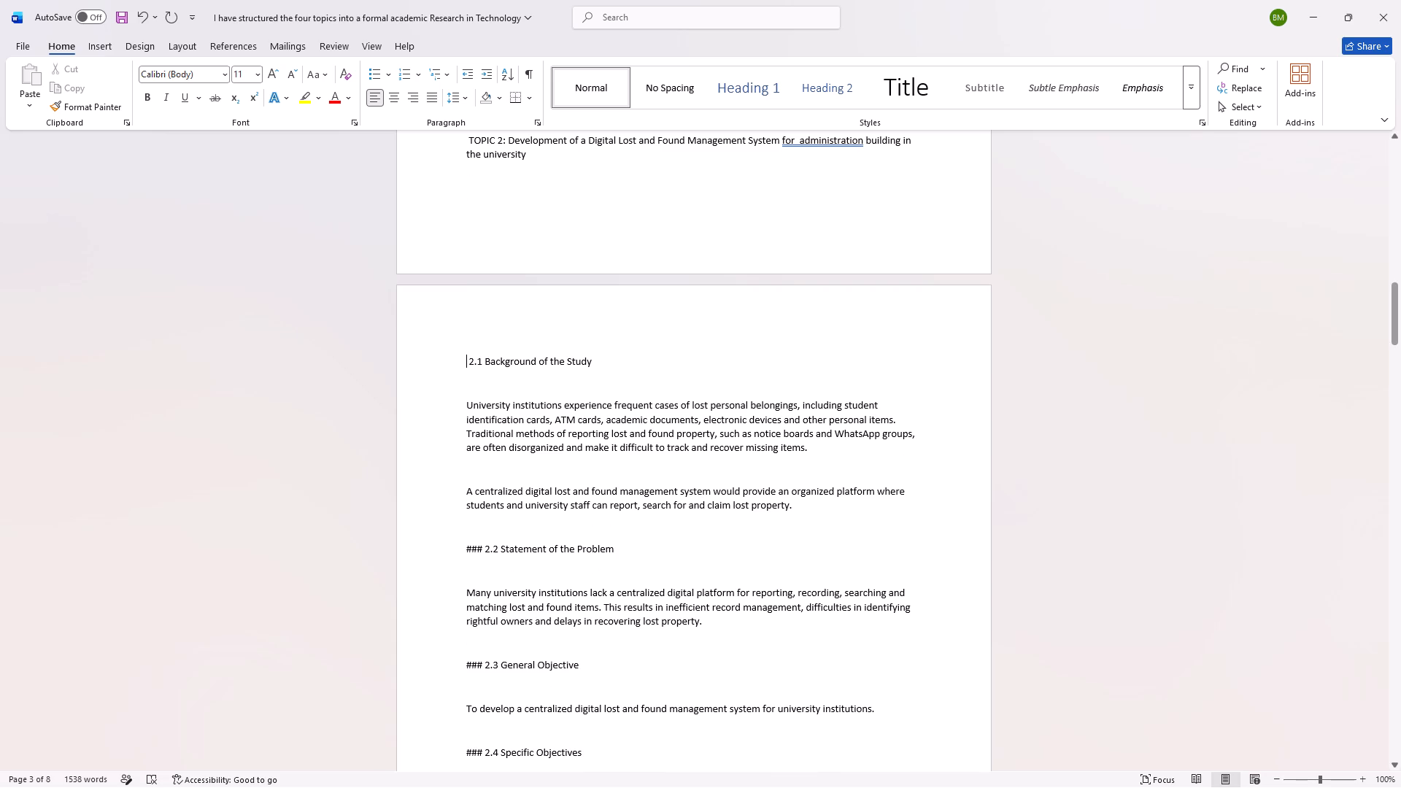
Delete the three hash symbols and the space in front of the 2.2 Statement of the Problem heading.
{"action": "left_click", "coordinate": [485, 550]}
{"action": "key", "text": "BackSpace"}
{"action": "key", "text": "BackSpace"}
{"action": "key", "text": "BackSpace"}
{"action": "key", "text": "BackSpace"}
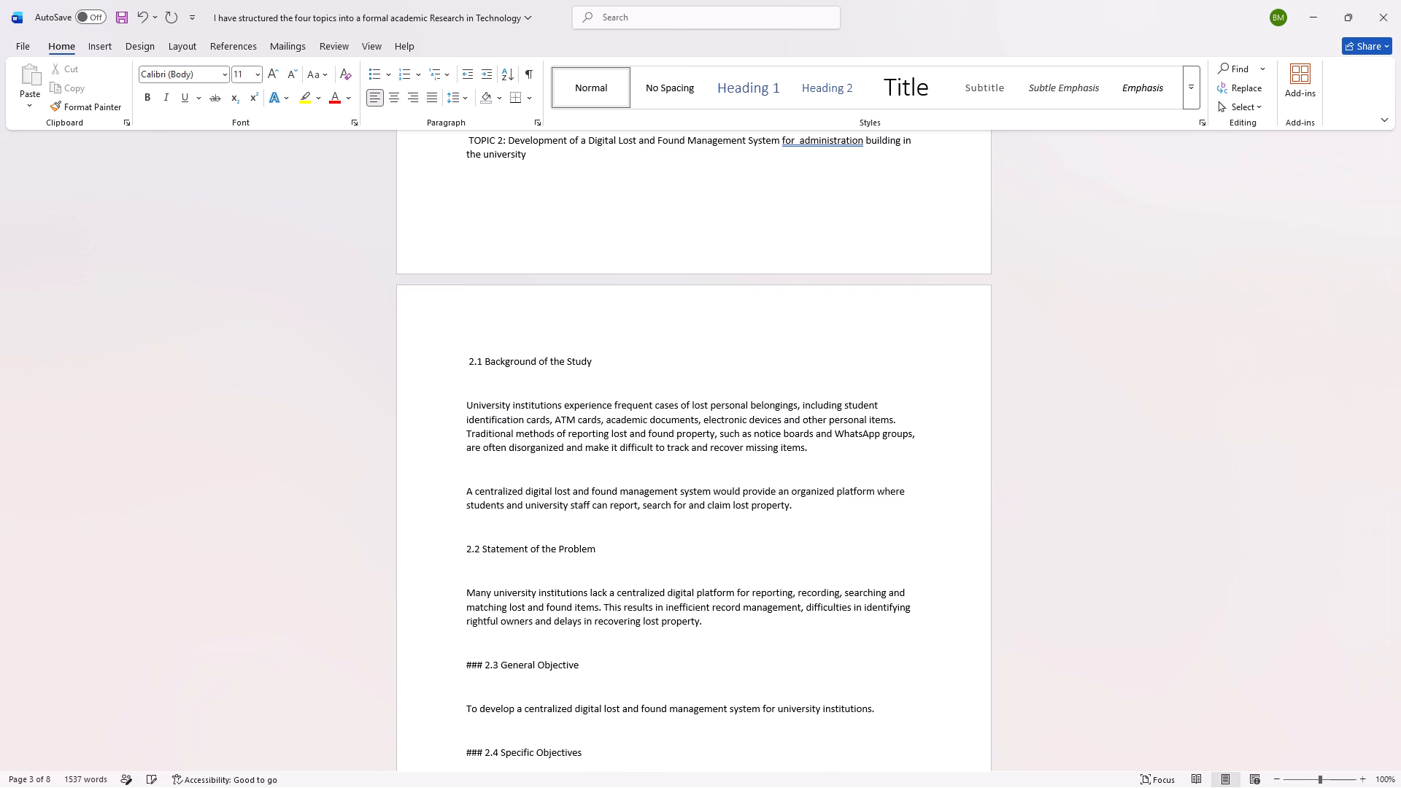
{"action": "scroll", "coordinate": [485, 550], "scroll_direction": "down", "scroll_amount": 1}
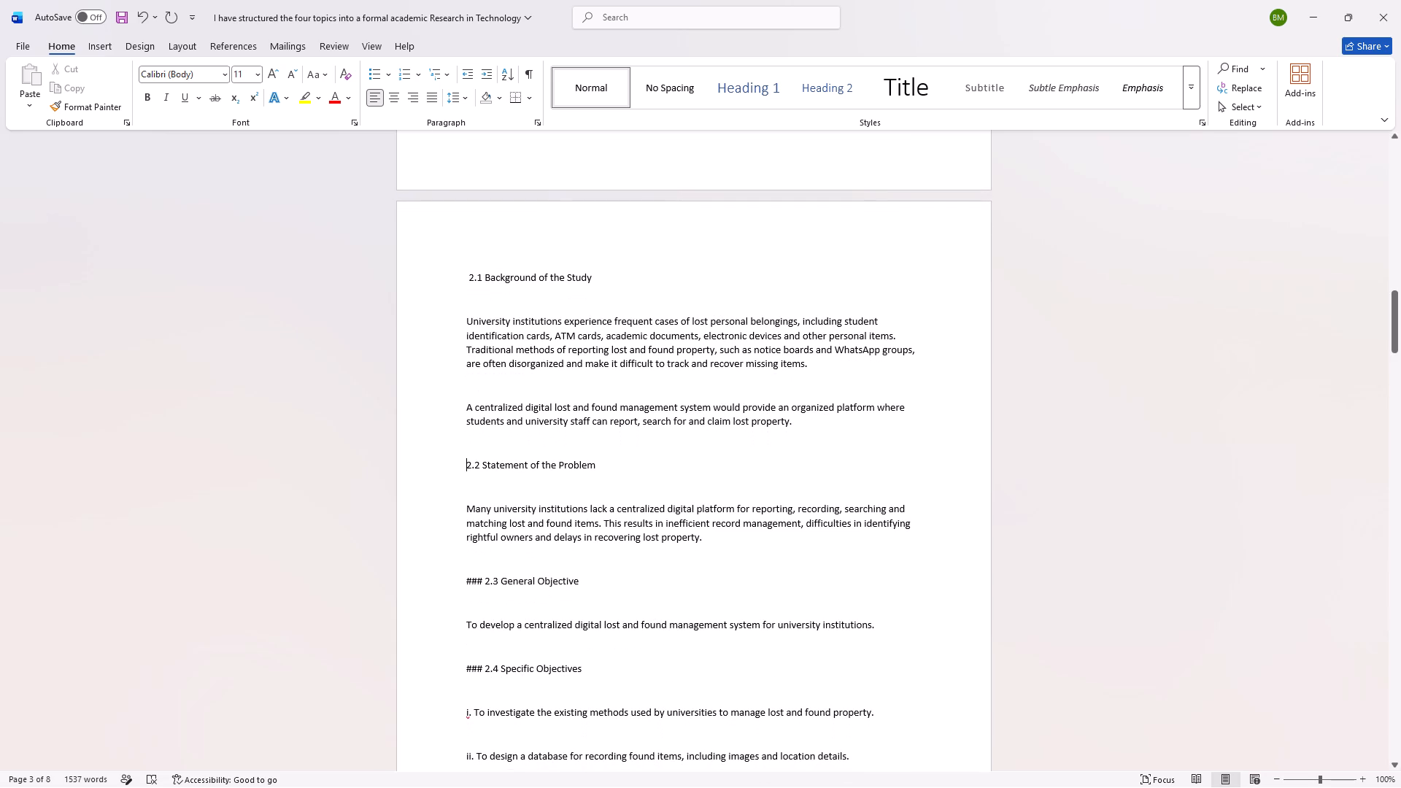
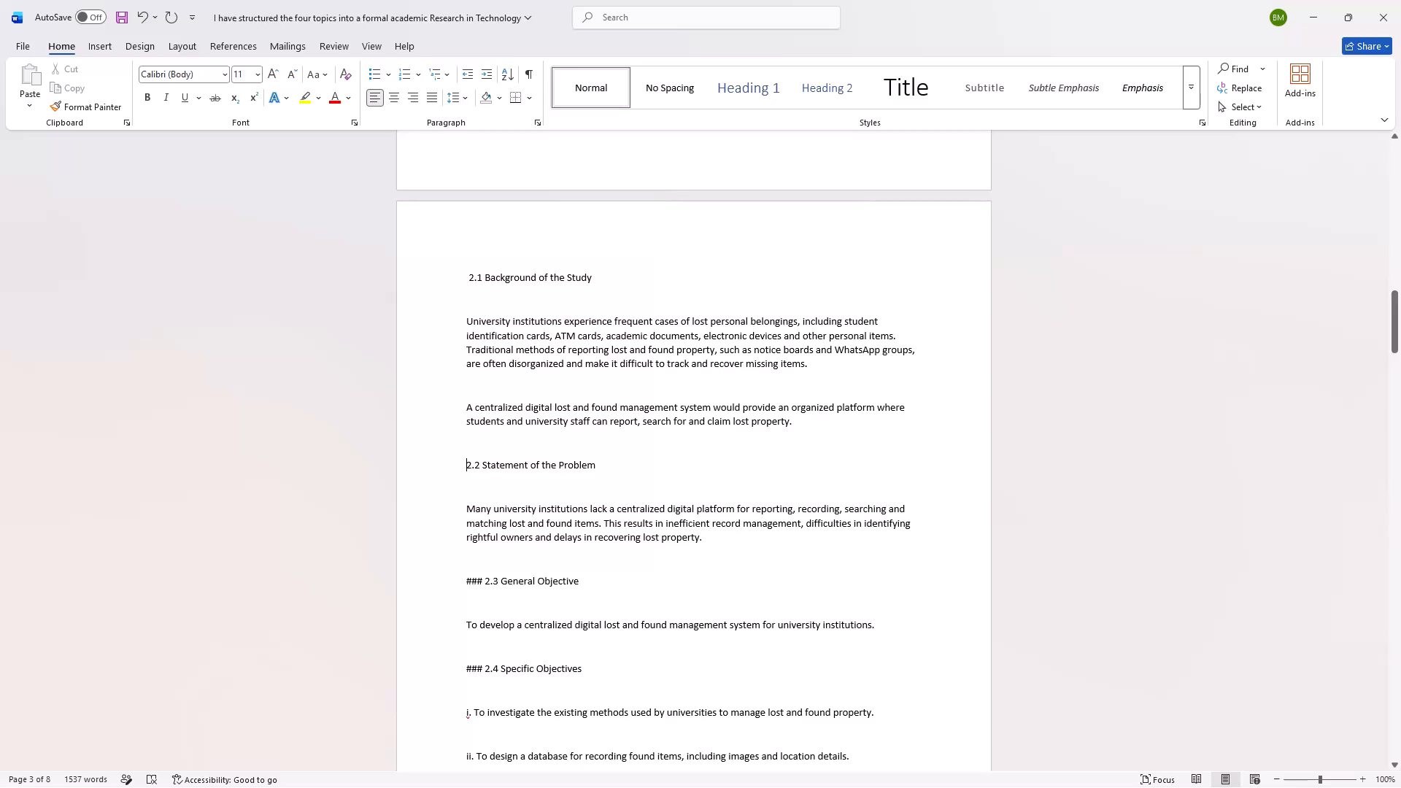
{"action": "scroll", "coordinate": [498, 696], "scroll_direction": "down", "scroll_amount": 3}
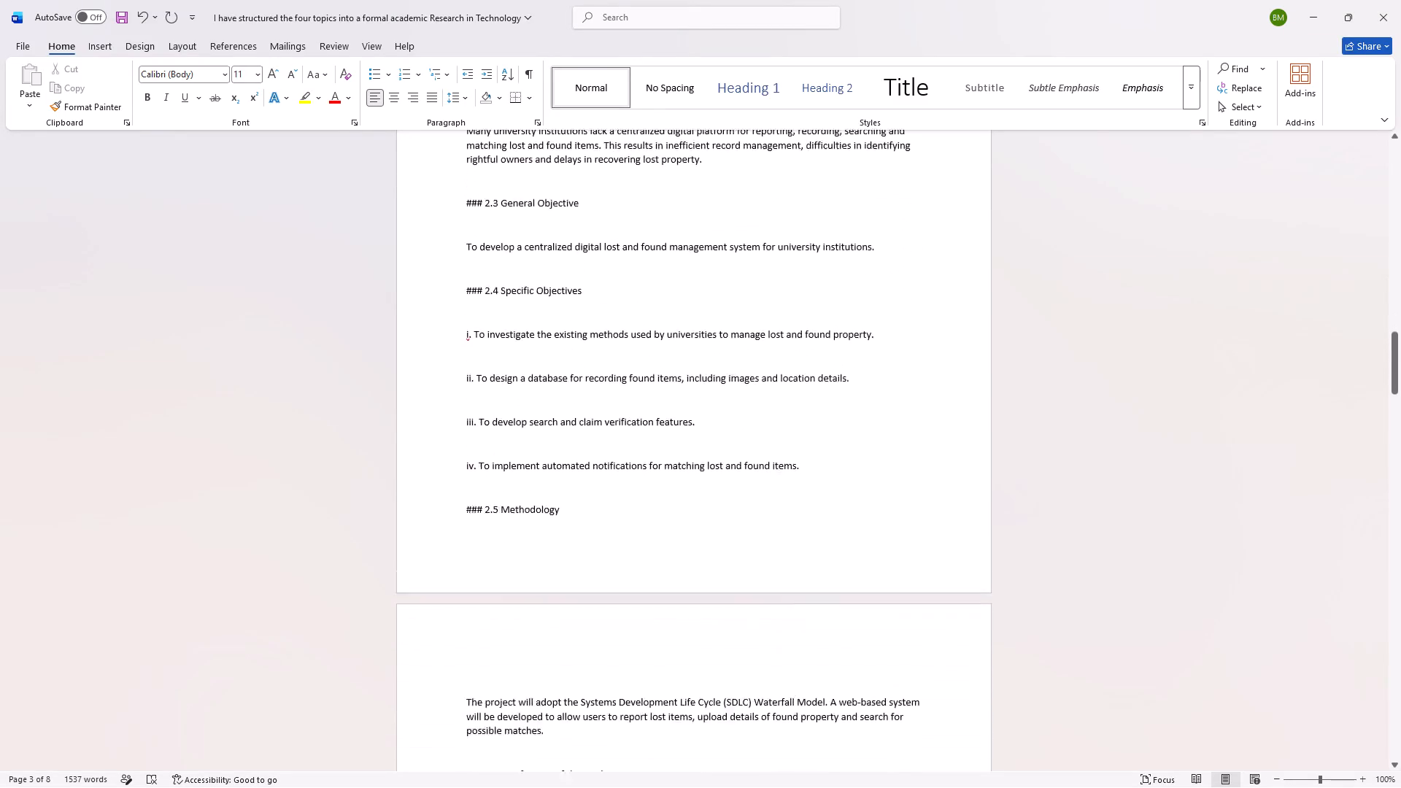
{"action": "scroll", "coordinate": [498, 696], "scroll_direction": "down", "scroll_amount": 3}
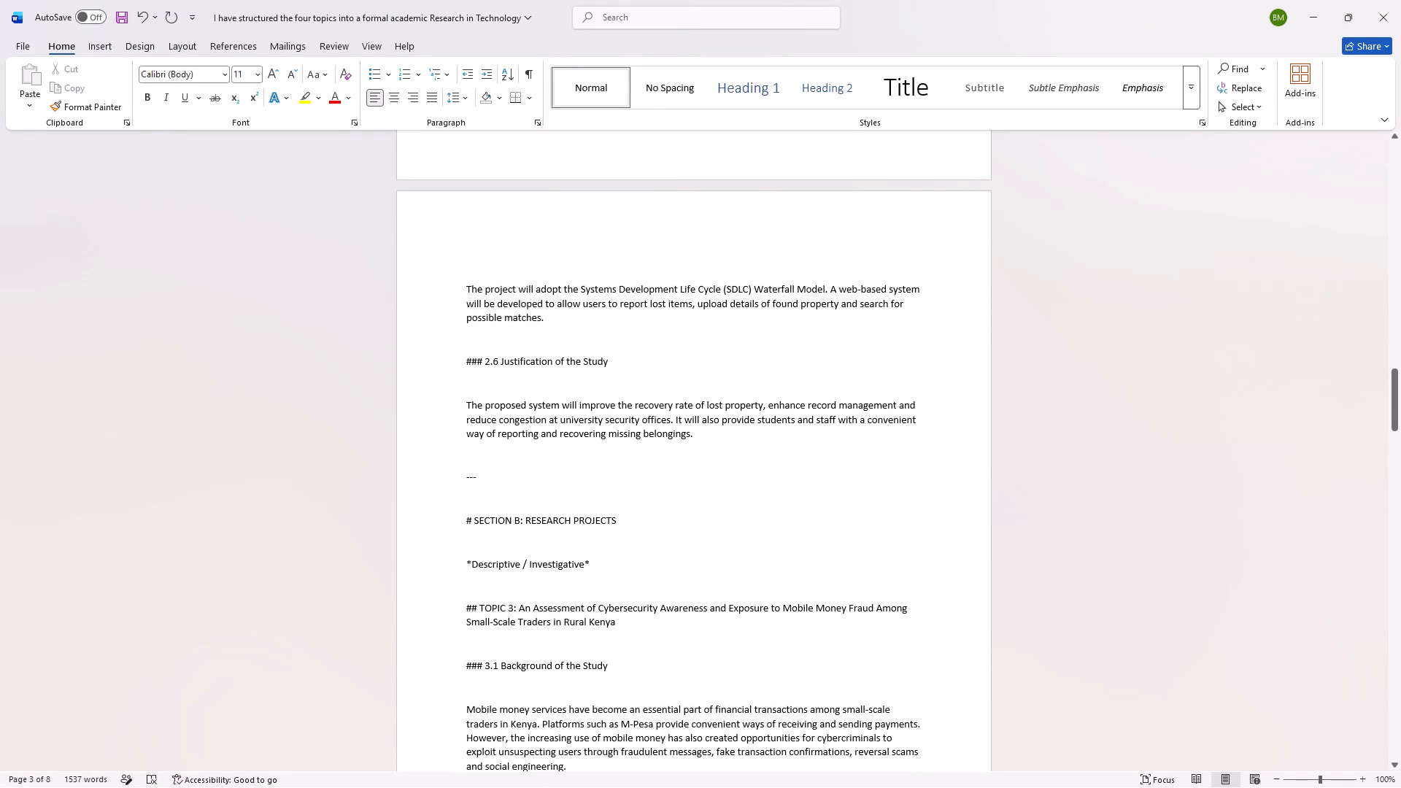
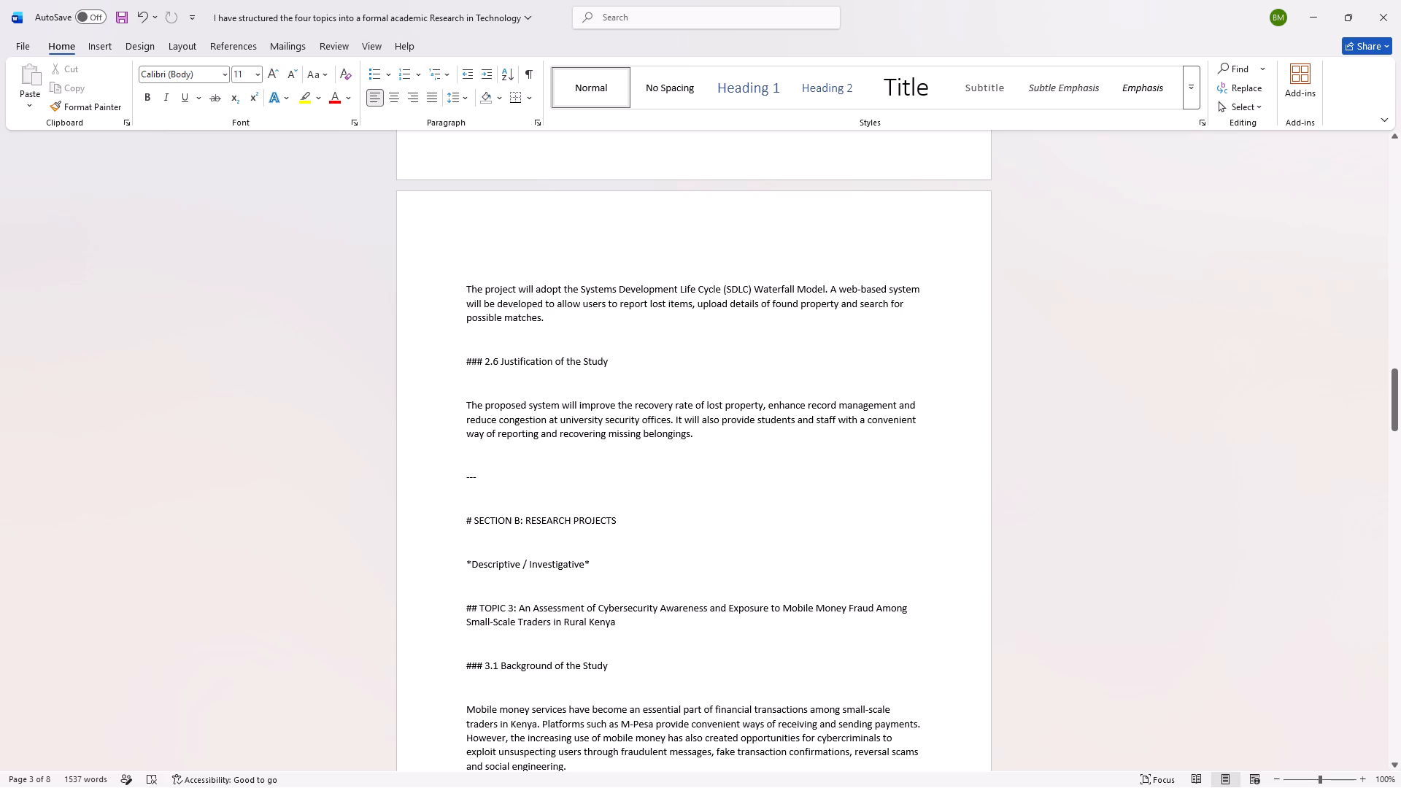
Delete the words "Assessment of Cybersecurity" from the Topic 3 title.
{"action": "left_click_drag", "start_coordinate": [660, 603], "coordinate": [593, 606]}
{"action": "left_click_drag", "start_coordinate": [593, 606], "coordinate": [570, 606]}
{"action": "key", "text": "BackSpace"}
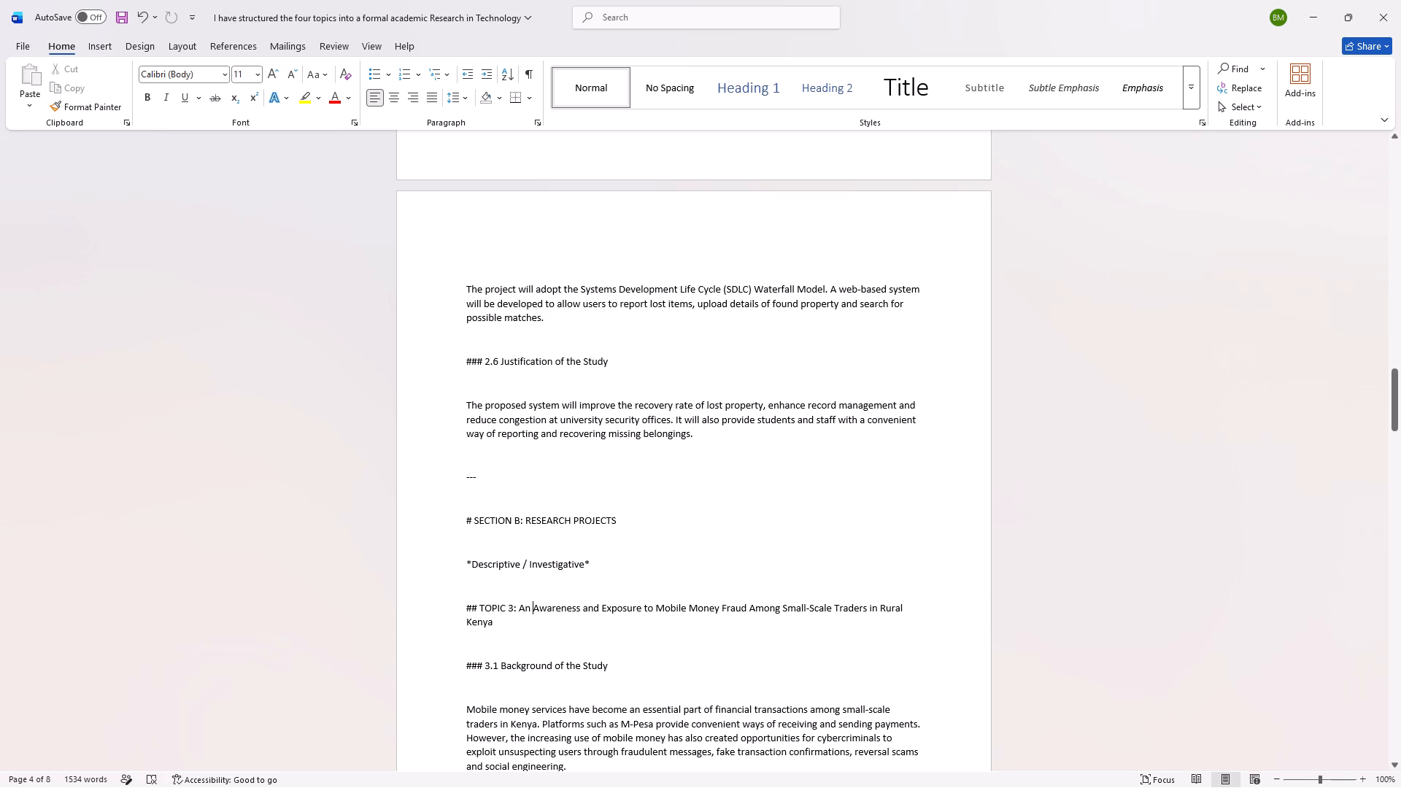
Remove the leading ## symbols and the space after them from the Topic 3 title.
{"action": "scroll", "coordinate": [685, 605], "scroll_direction": "down", "scroll_amount": 1}
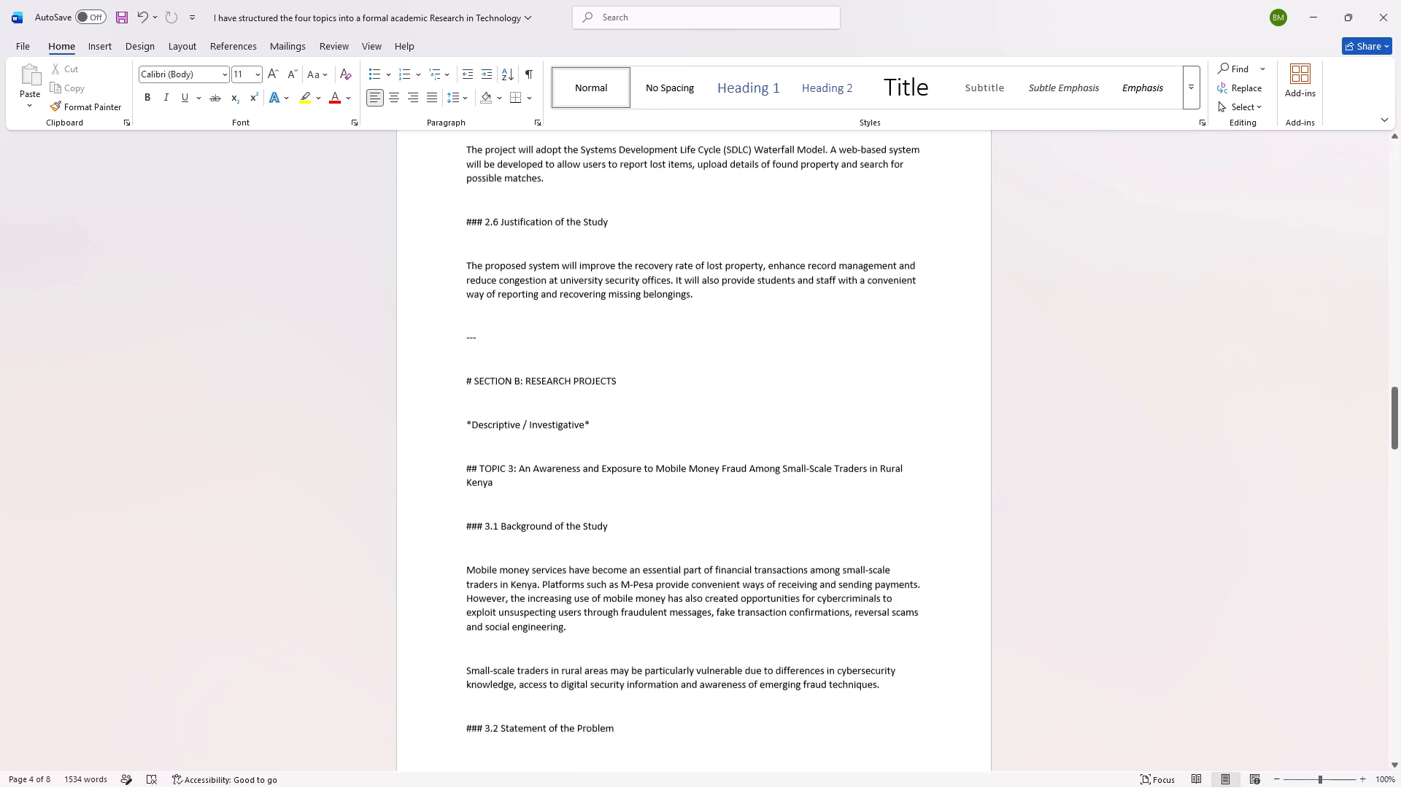
{"action": "scroll", "coordinate": [685, 605], "scroll_direction": "down", "scroll_amount": 1}
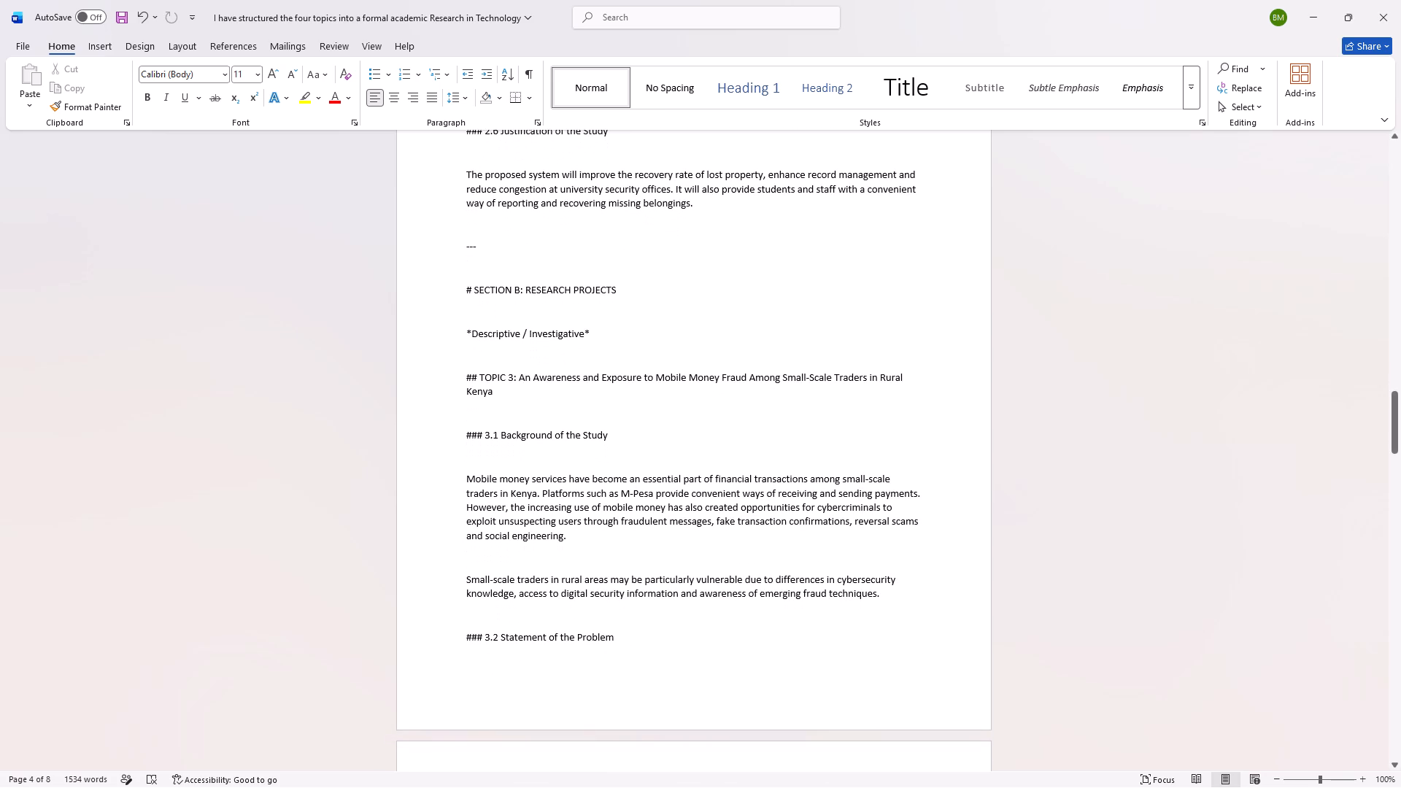
{"action": "left_click", "coordinate": [479, 370]}
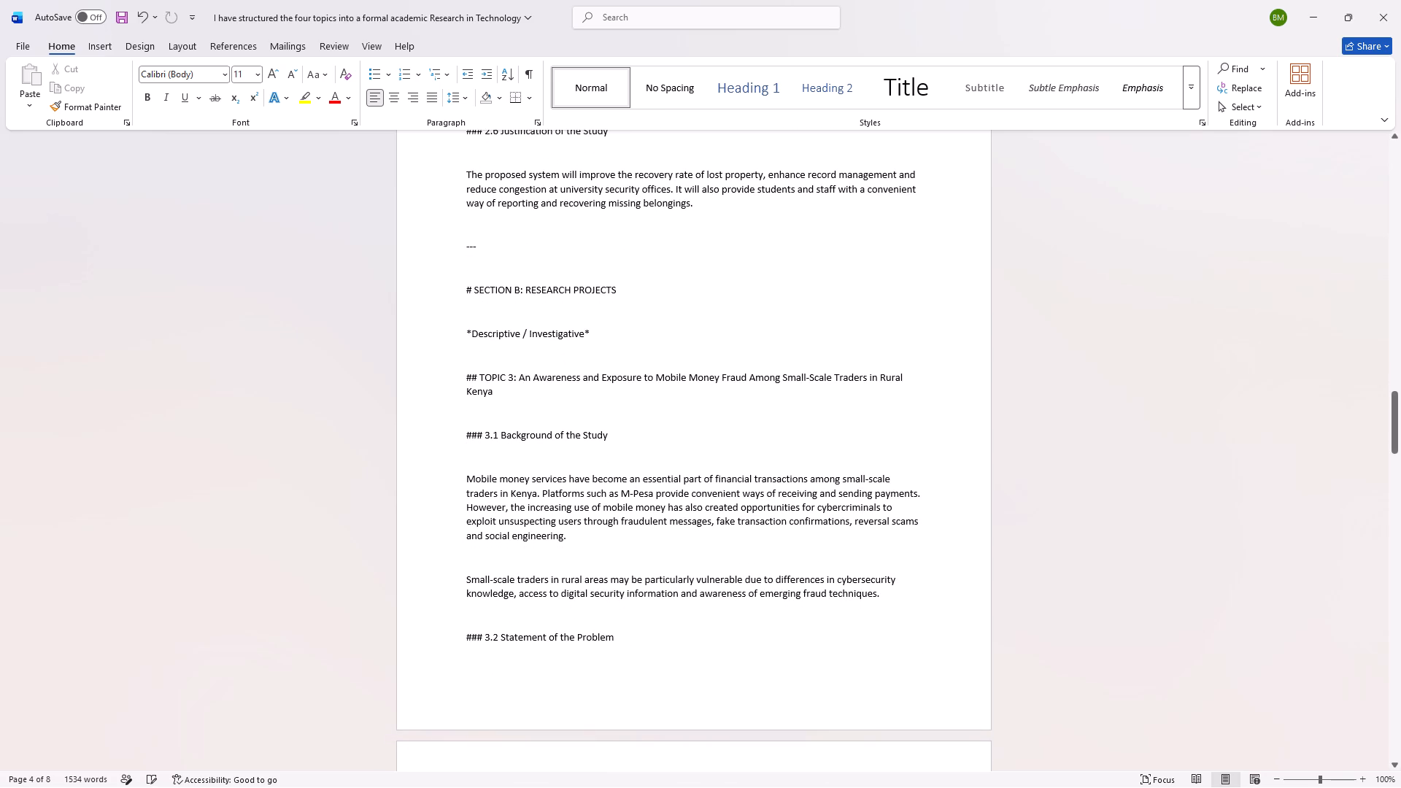
{"action": "left_click", "coordinate": [479, 382]}
{"action": "key", "text": "BackSpace"}
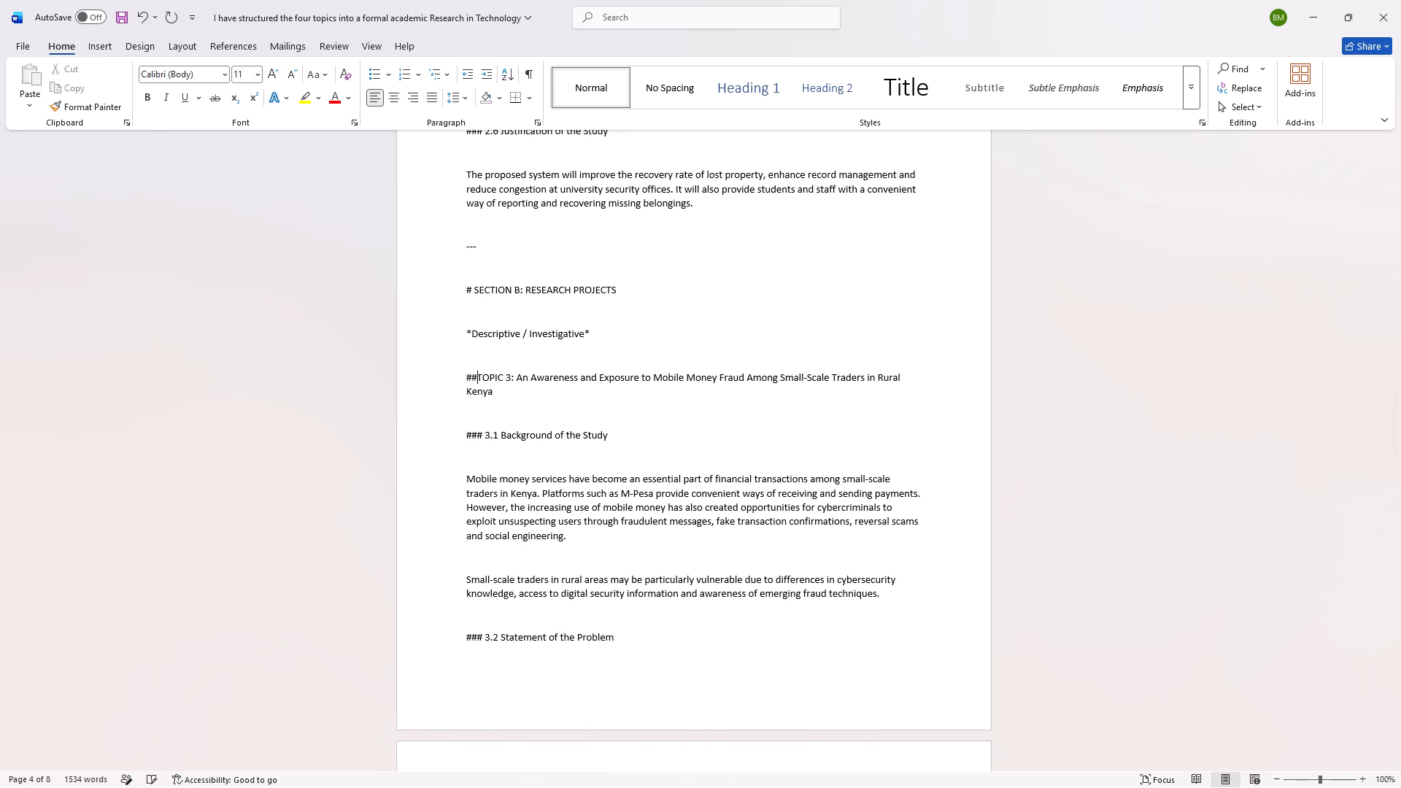
{"action": "key", "text": "BackSpace"}
{"action": "key", "text": "BackSpace"}
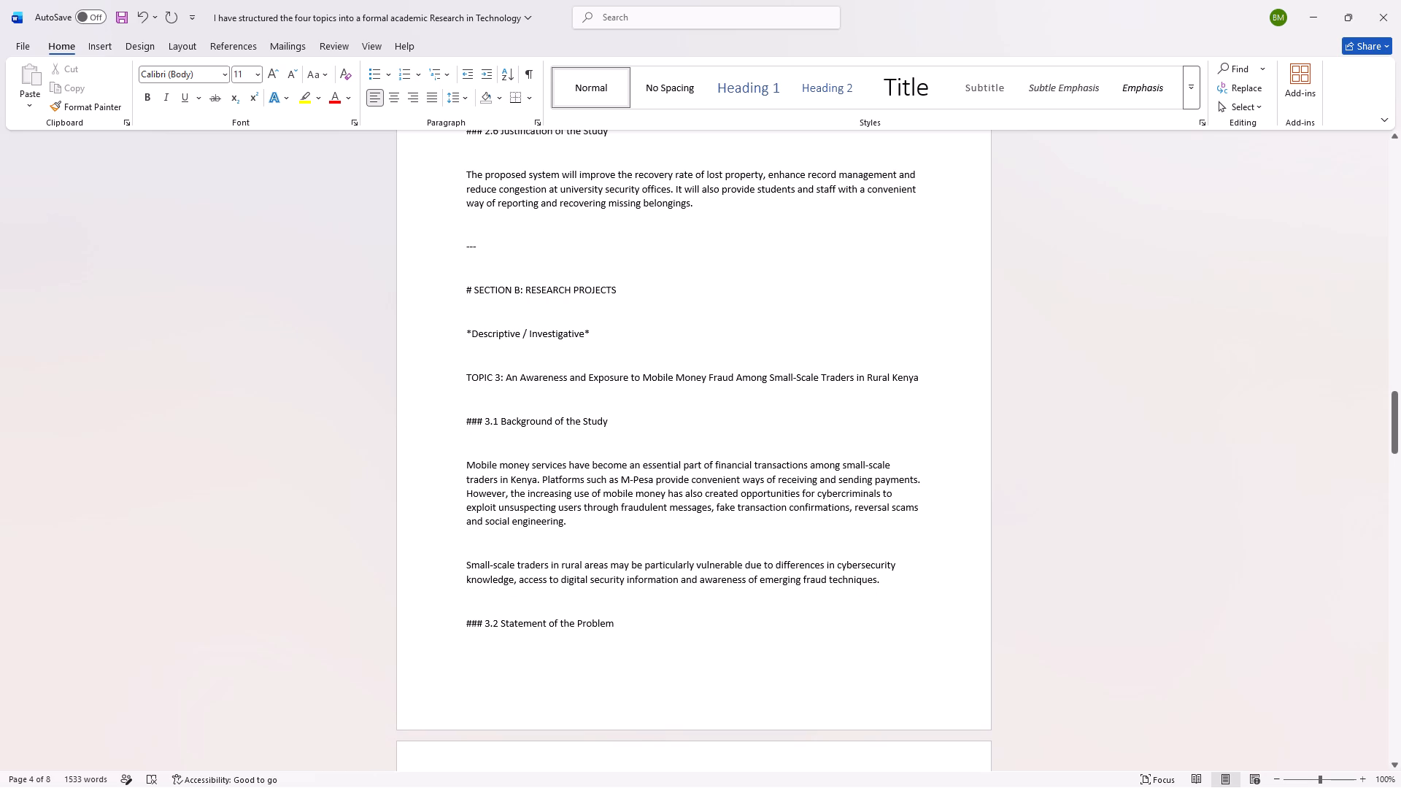
Remove the ### symbols from the 3.1 Background of the Study and 3.2 Statement of the Problem headings.
{"action": "left_click", "coordinate": [483, 419]}
{"action": "key", "text": "BackSpace"}
{"action": "key", "text": "BackSpace"}
{"action": "key", "text": "BackSpace"}
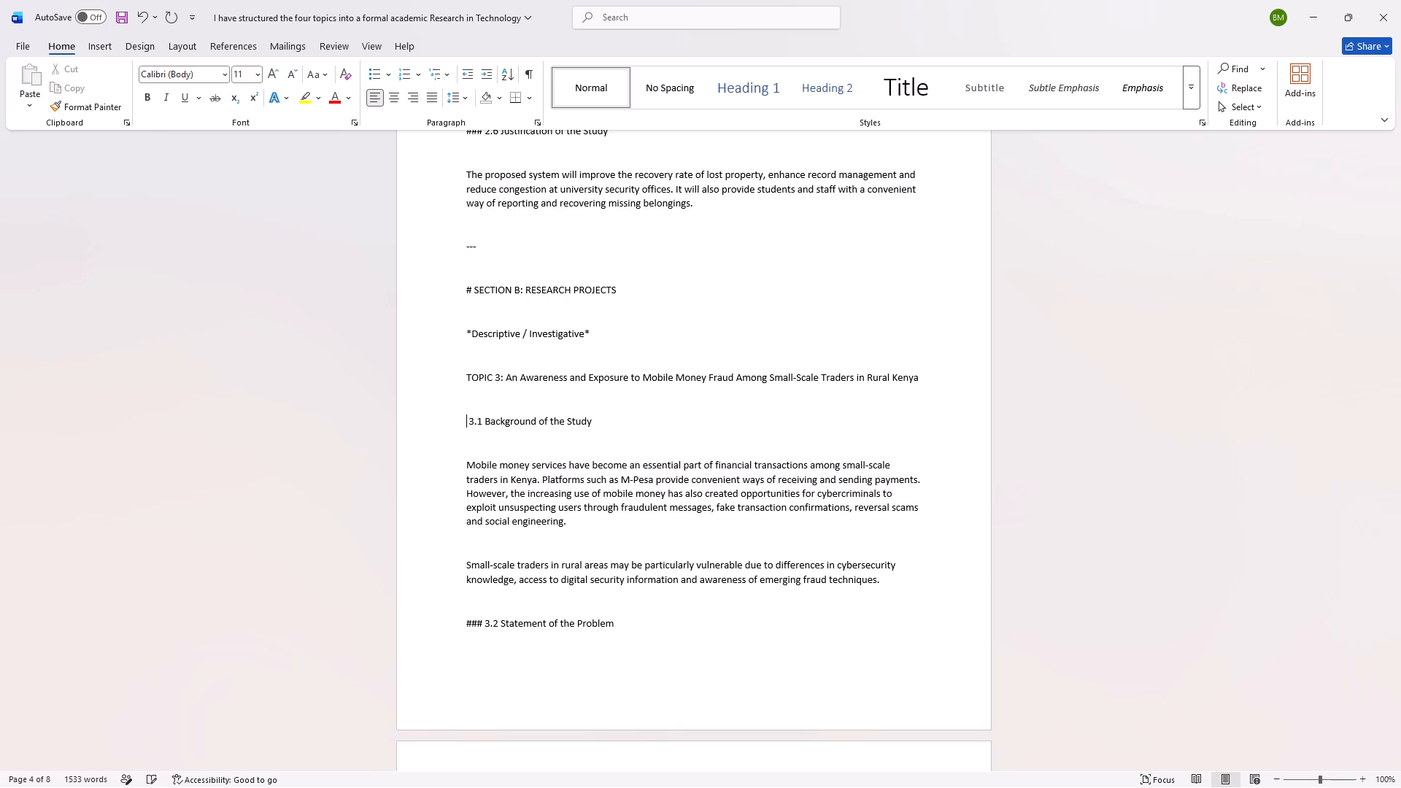
{"action": "left_click", "coordinate": [482, 624]}
{"action": "key", "text": "BackSpace"}
{"action": "key", "text": "BackSpace"}
{"action": "key", "text": "BackSpace"}
Remove the ### symbols from the 3.3 General Objective and 3.4 Specific Objectives headings.
{"action": "scroll", "coordinate": [482, 624], "scroll_direction": "down", "scroll_amount": 3}
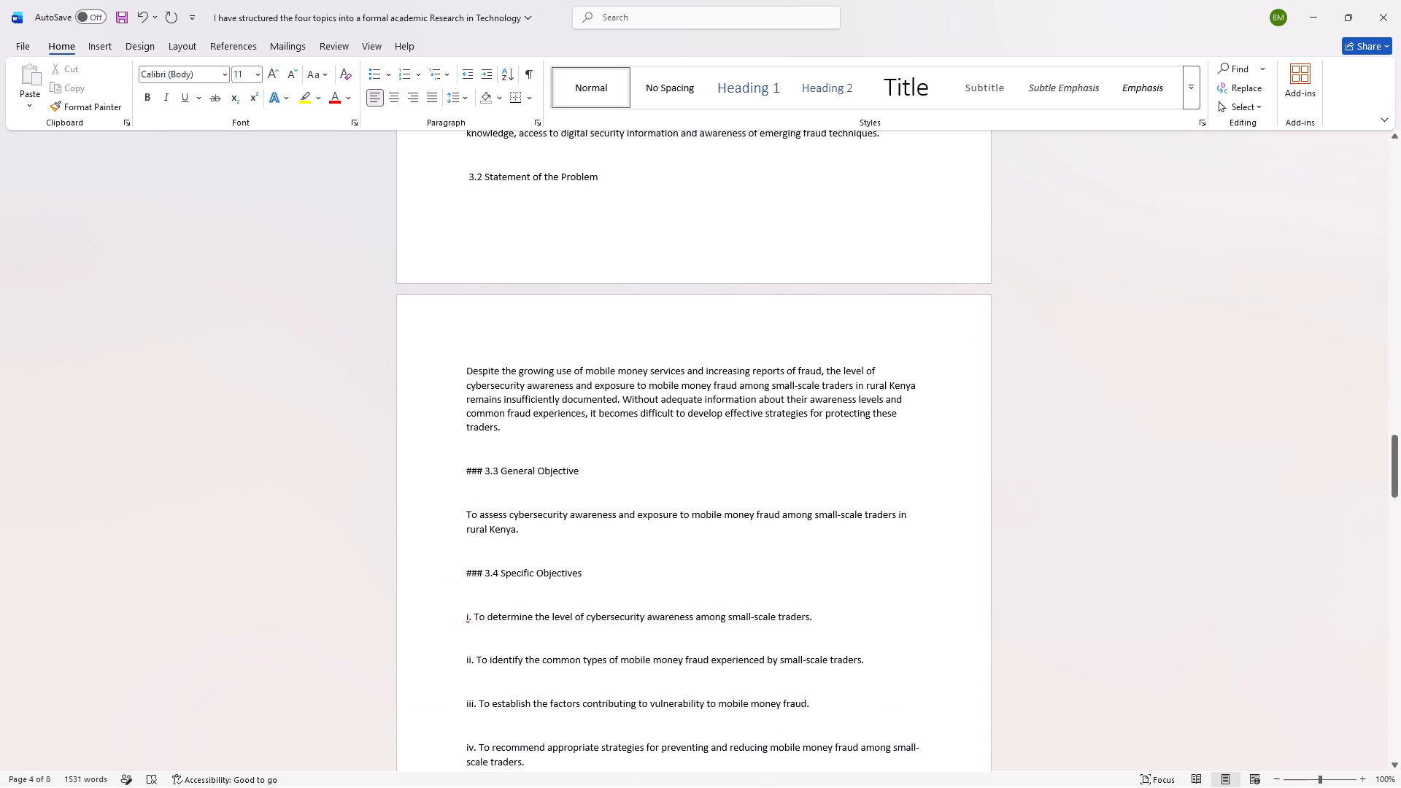
{"action": "left_click", "coordinate": [482, 470]}
{"action": "key", "text": "BackSpace"}
{"action": "key", "text": "BackSpace"}
{"action": "key", "text": "BackSpace"}
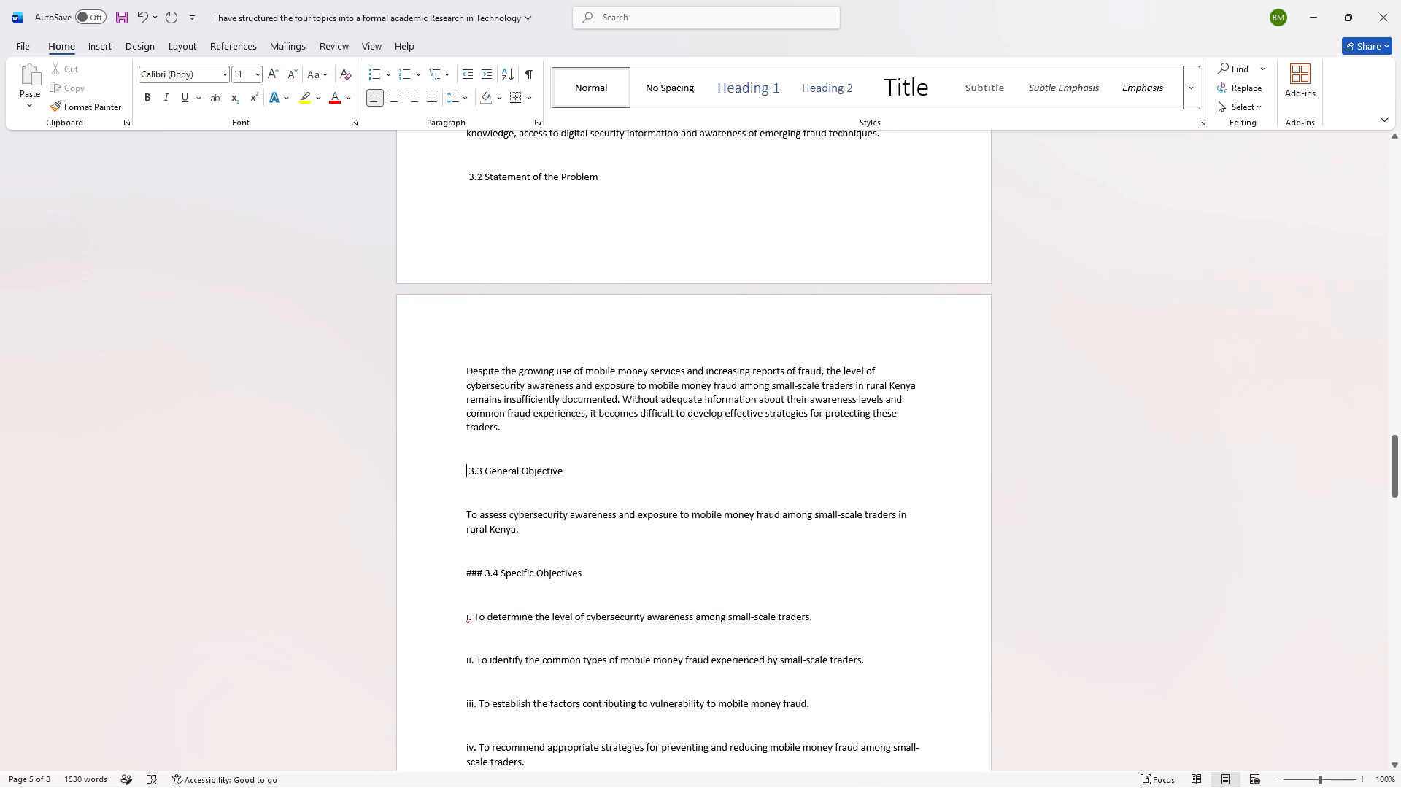
{"action": "left_click", "coordinate": [481, 572]}
{"action": "key", "text": "BackSpace"}
{"action": "key", "text": "BackSpace"}
{"action": "key", "text": "BackSpace"}
Remove the ### symbols and the space after them from the 3.6 Methodology and 3.7 Justification of the Study headings.
{"action": "scroll", "coordinate": [441, 673], "scroll_direction": "down", "scroll_amount": 4}
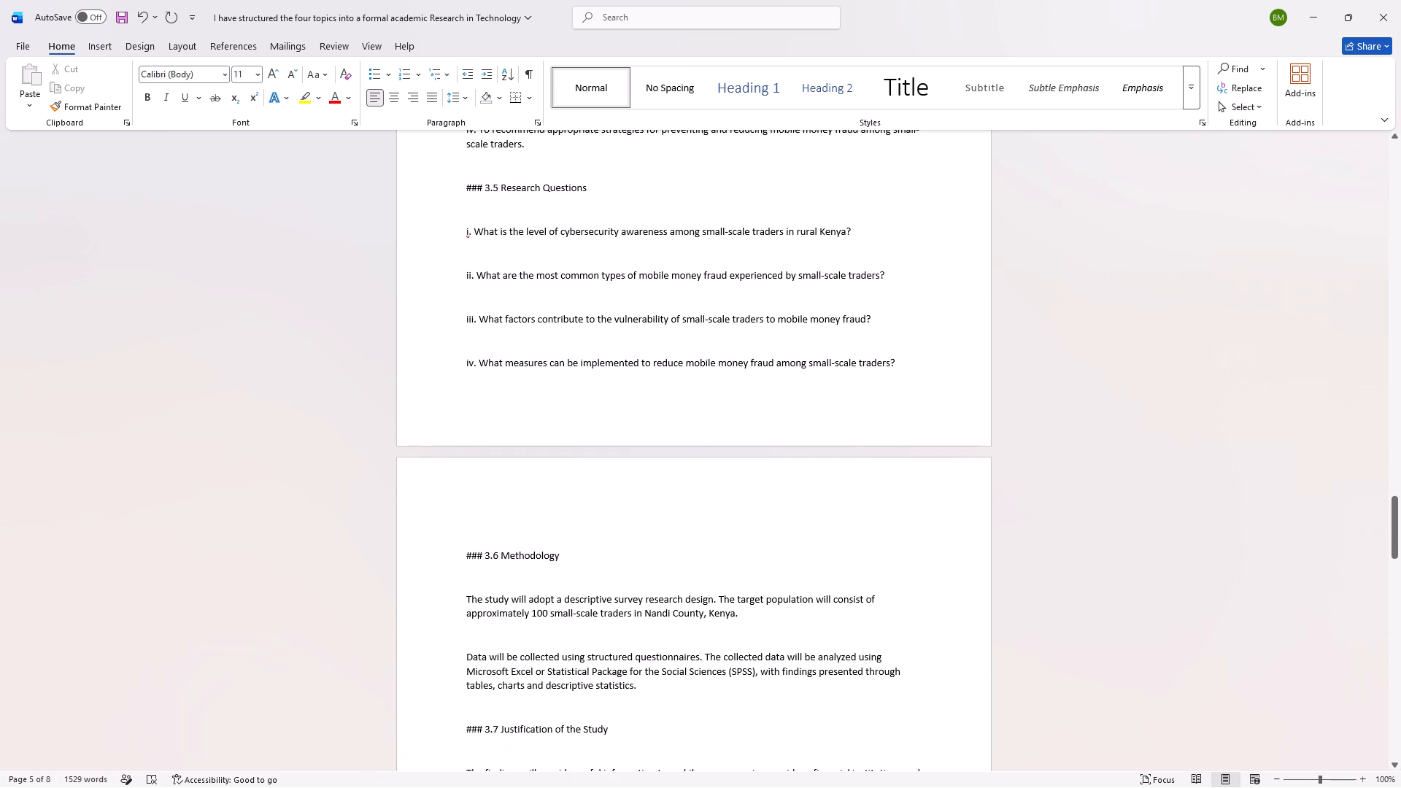
{"action": "left_click", "coordinate": [479, 557]}
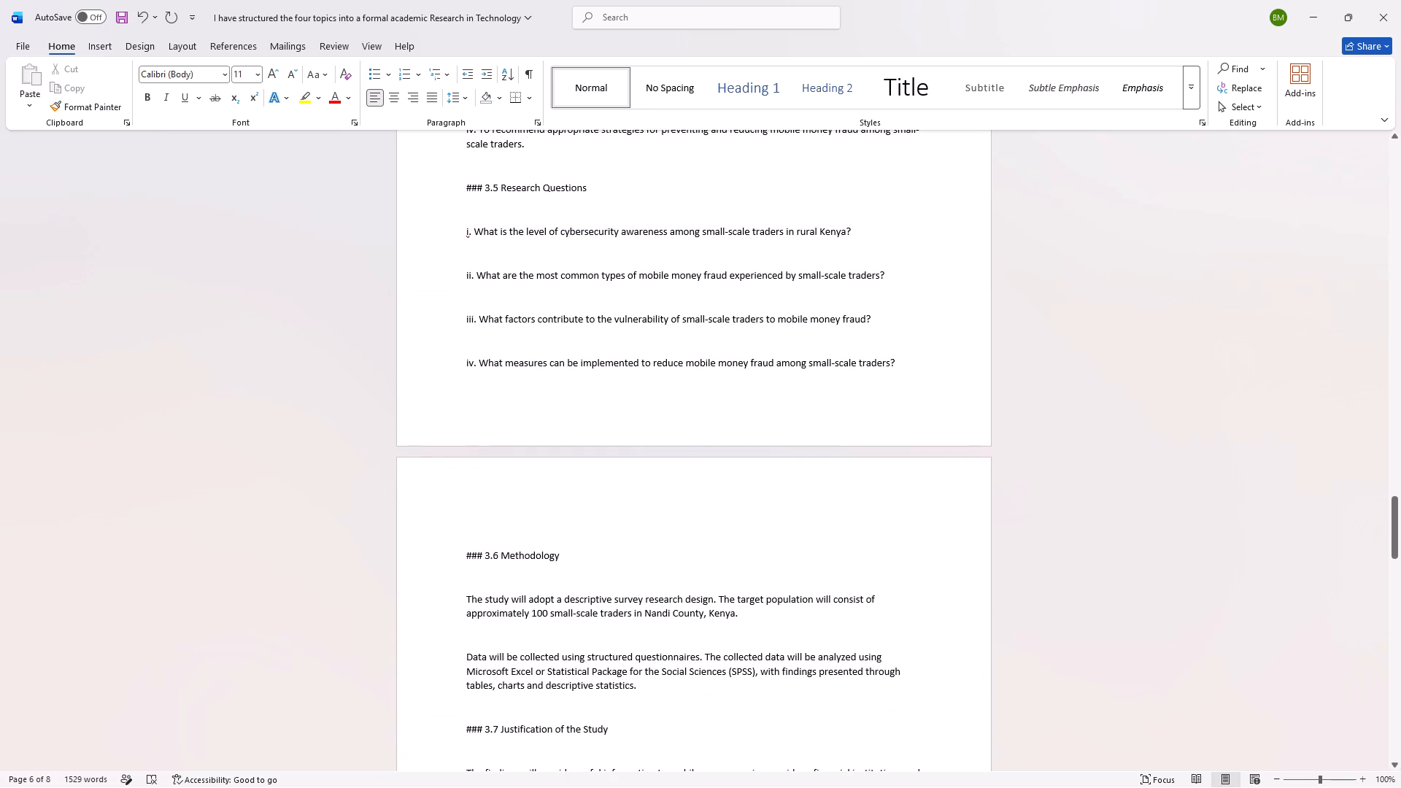
{"action": "double_click", "coordinate": [482, 555]}
{"action": "key", "text": "BackSpace"}
{"action": "left_click", "coordinate": [484, 732]}
{"action": "key", "text": "BackSpace"}
{"action": "key", "text": "BackSpace"}
{"action": "key", "text": "BackSpace"}
{"action": "key", "text": "BackSpace"}
Remove the leading ## symbols from the Topic 4 title.
{"action": "scroll", "coordinate": [484, 732], "scroll_direction": "down", "scroll_amount": 1}
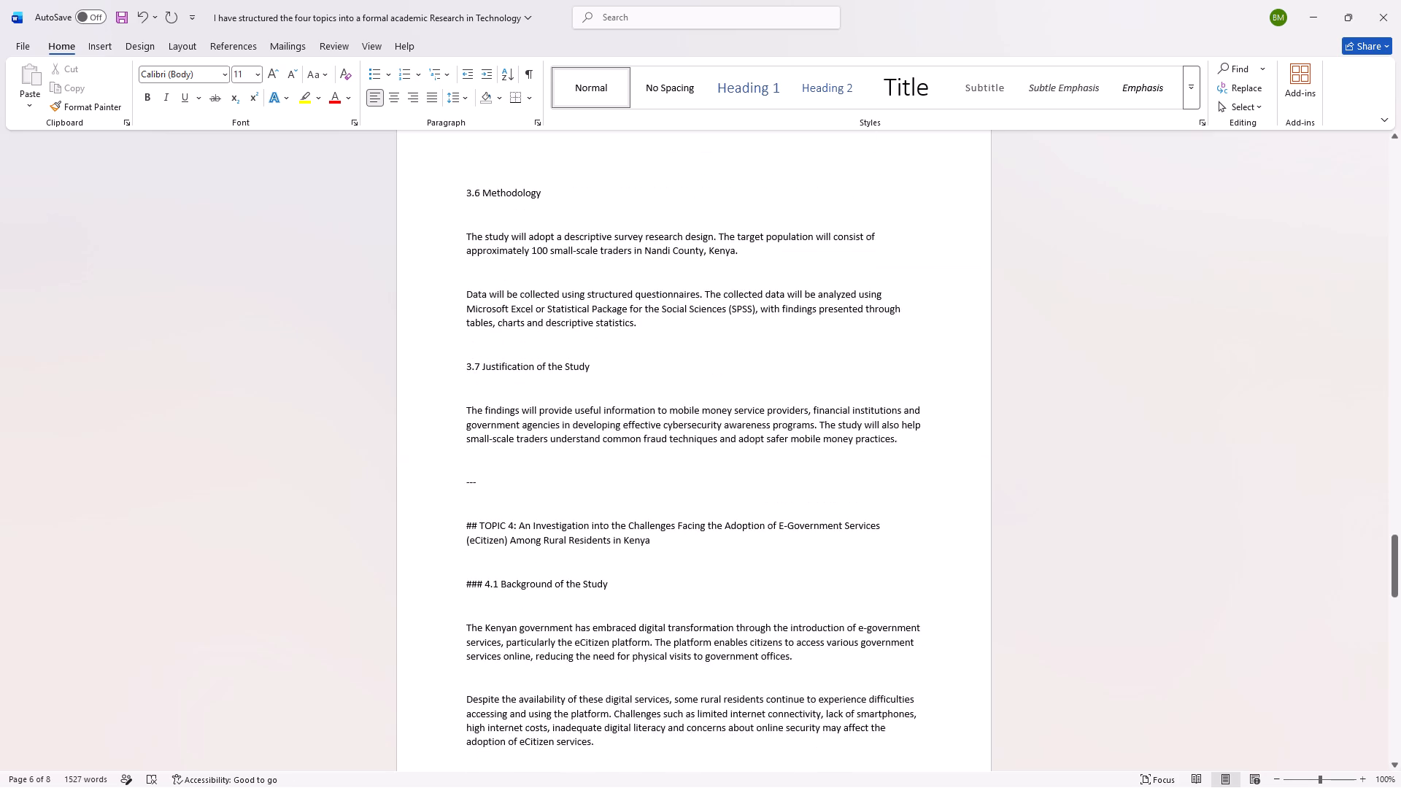
{"action": "scroll", "coordinate": [484, 732], "scroll_direction": "down", "scroll_amount": 1}
{"action": "double_click", "coordinate": [477, 499]}
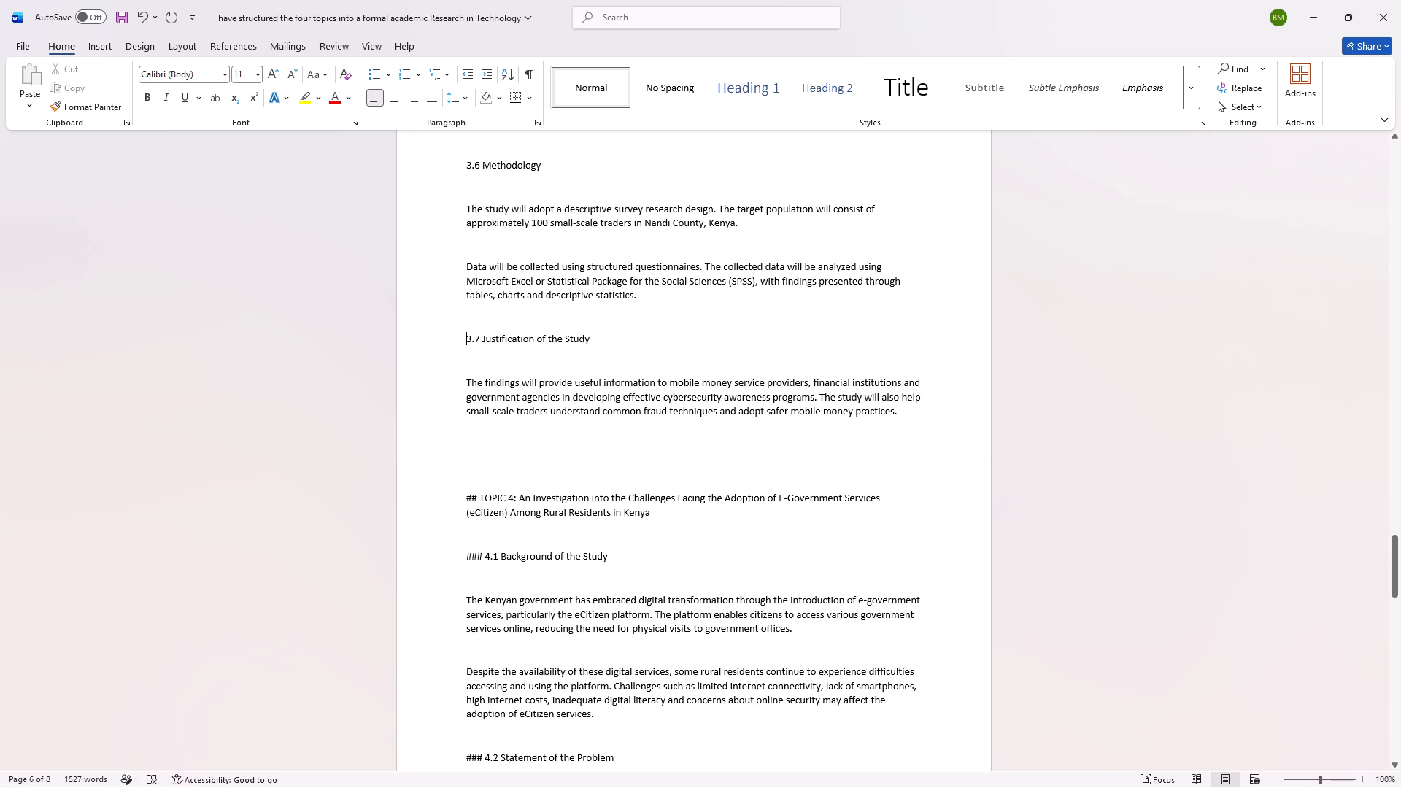
{"action": "key", "text": "BackSpace"}
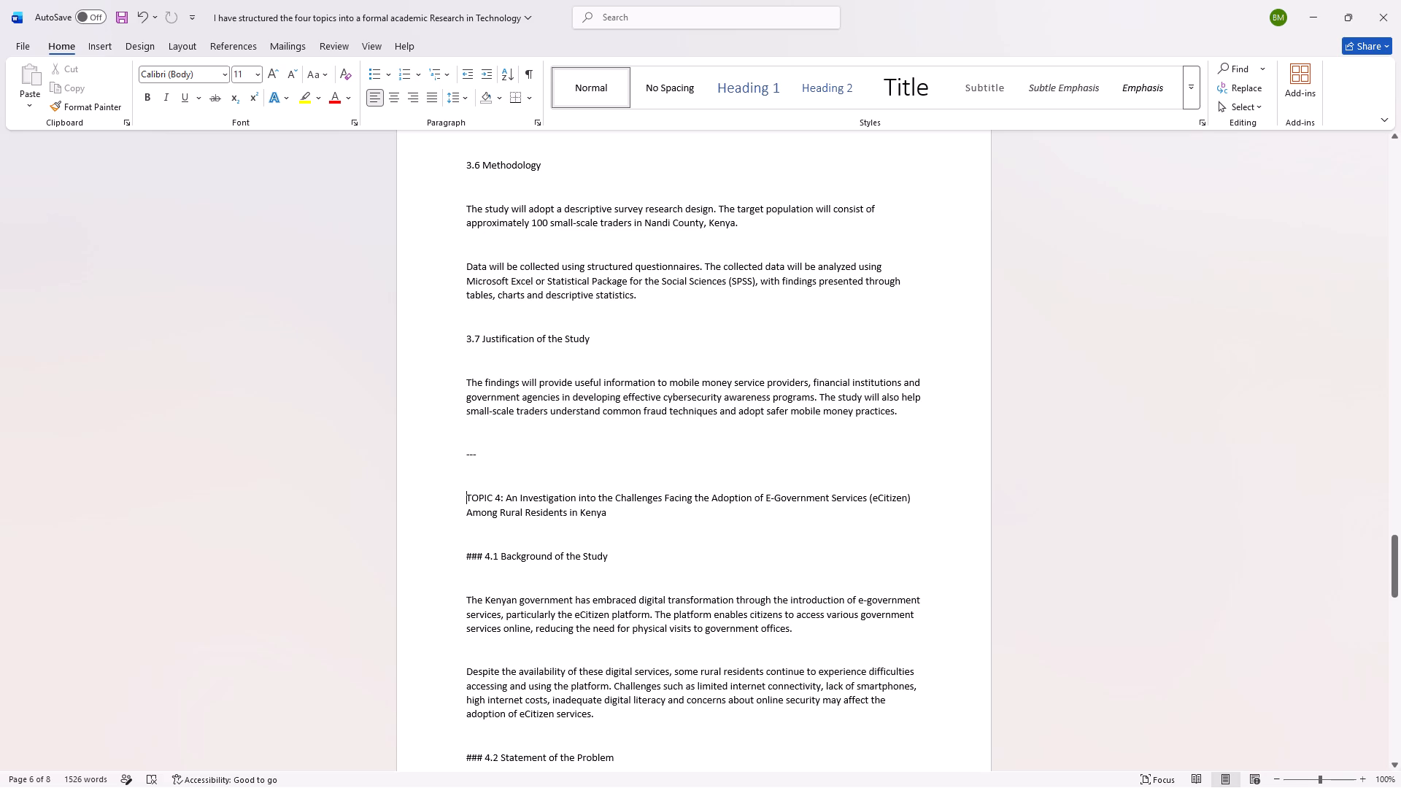
Replace the word "Rural" before "Residents" in the Topic 4 title with "kapsabet".
{"action": "left_click", "coordinate": [518, 511]}
{"action": "key", "text": "BackSpace"}
{"action": "key", "text": "BackSpace"}
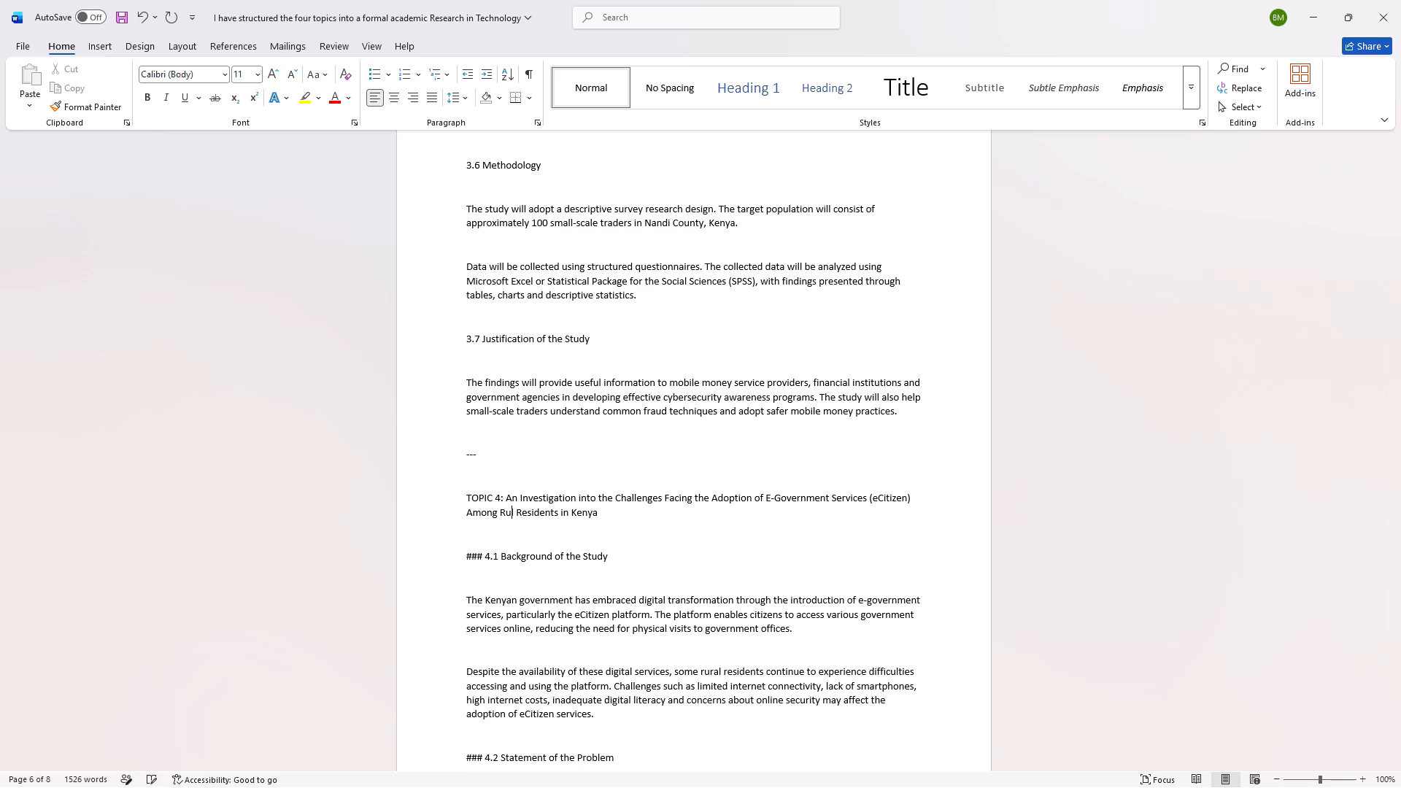
{"action": "key", "text": "BackSpace"}
{"action": "key", "text": "BackSpace"}
{"action": "type", "text": "kapsabet"}
{"action": "key", "text": "space"}
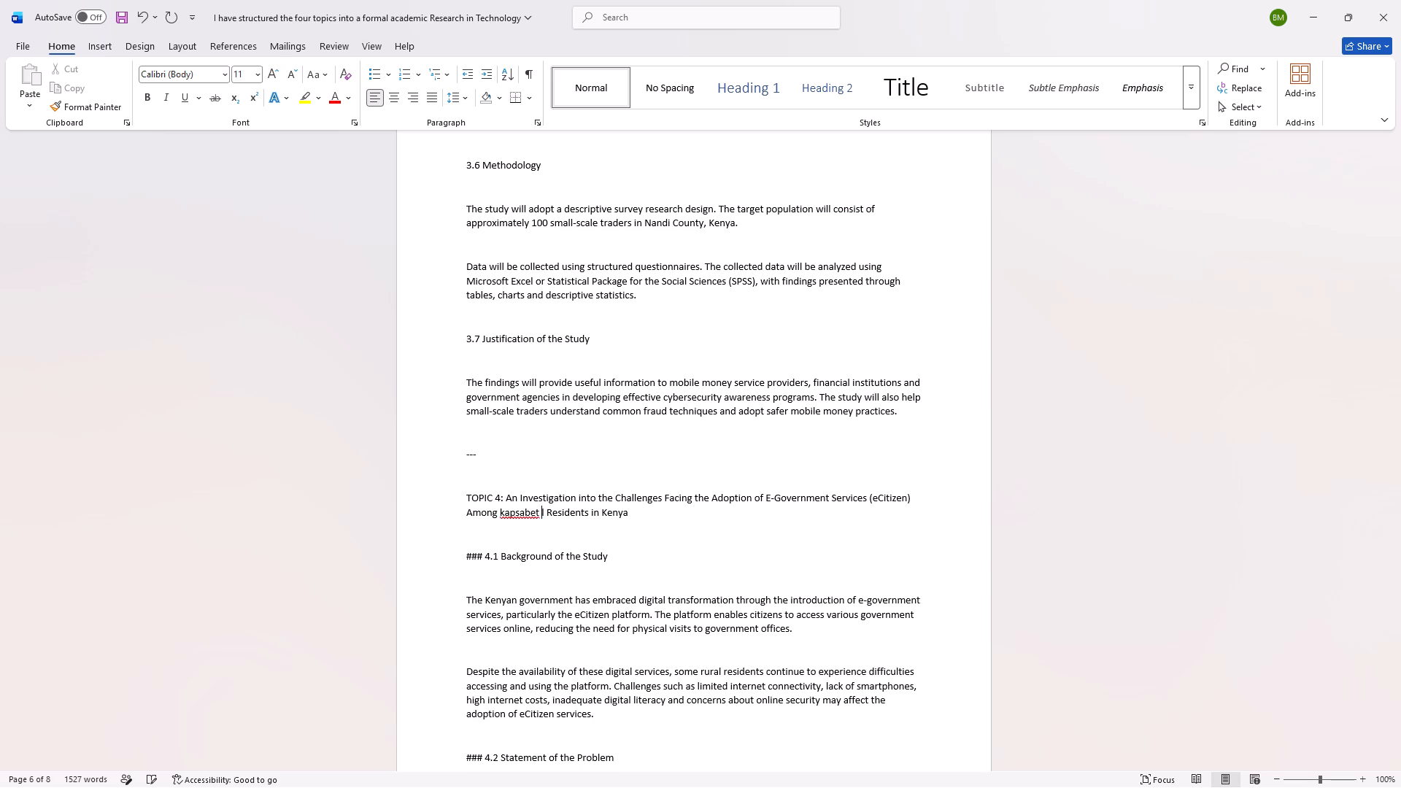
Add "and create awareness" after "Kenya" at the end of the Topic 4 title.
{"action": "left_click", "coordinate": [638, 513]}
{"action": "type", "text": "and"}
{"action": "key", "text": "space"}
{"action": "key", "text": "BackSpace"}
{"action": "key", "text": "BackSpace"}
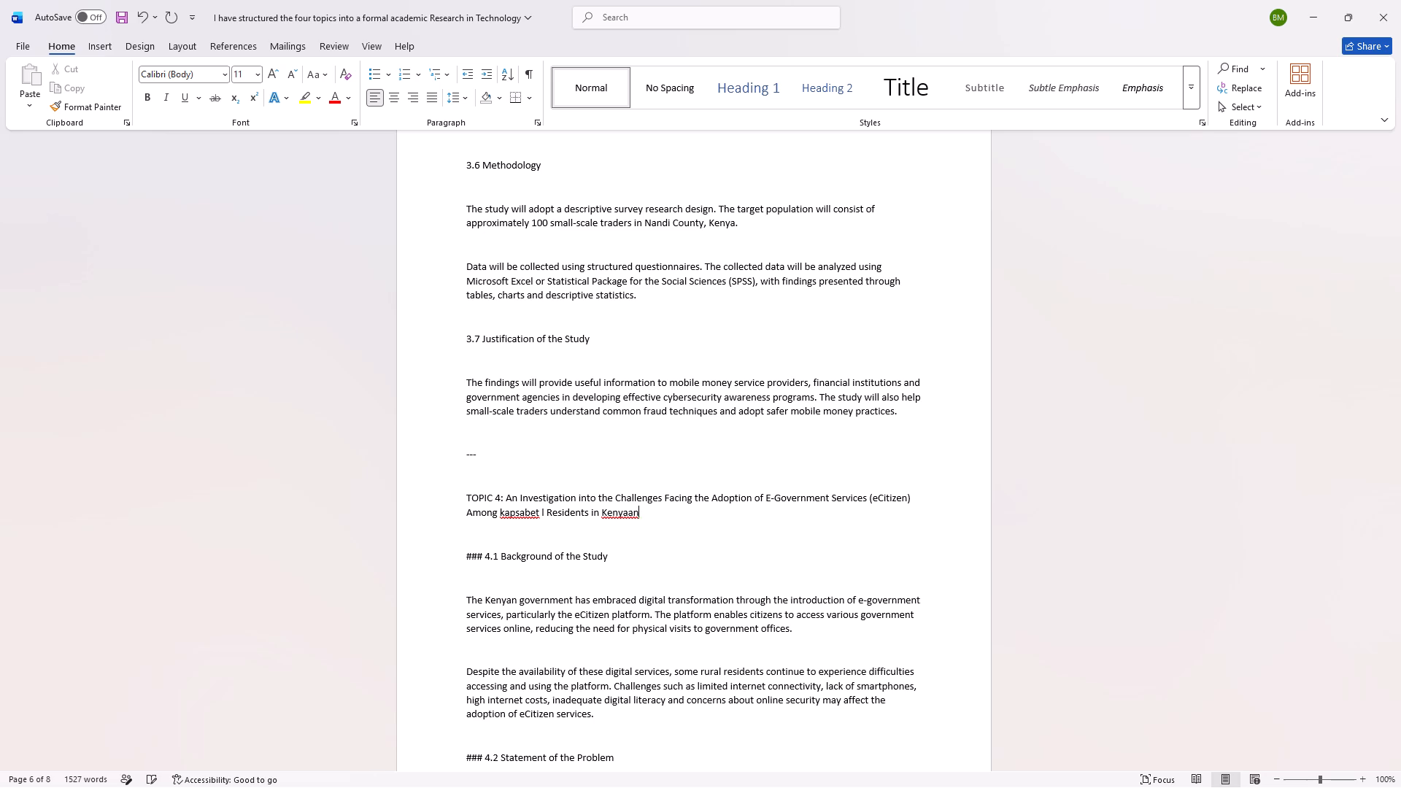
{"action": "key", "text": "BackSpace"}
{"action": "key", "text": "BackSpace"}
{"action": "key", "text": "space"}
{"action": "type", "text": "and create"}
{"action": "key", "text": "space"}
{"action": "type", "text": "awwa"}
{"action": "key", "text": "BackSpace"}
{"action": "key", "text": "BackSpace"}
{"action": "type", "text": "areness"}
{"action": "key", "text": "space"}
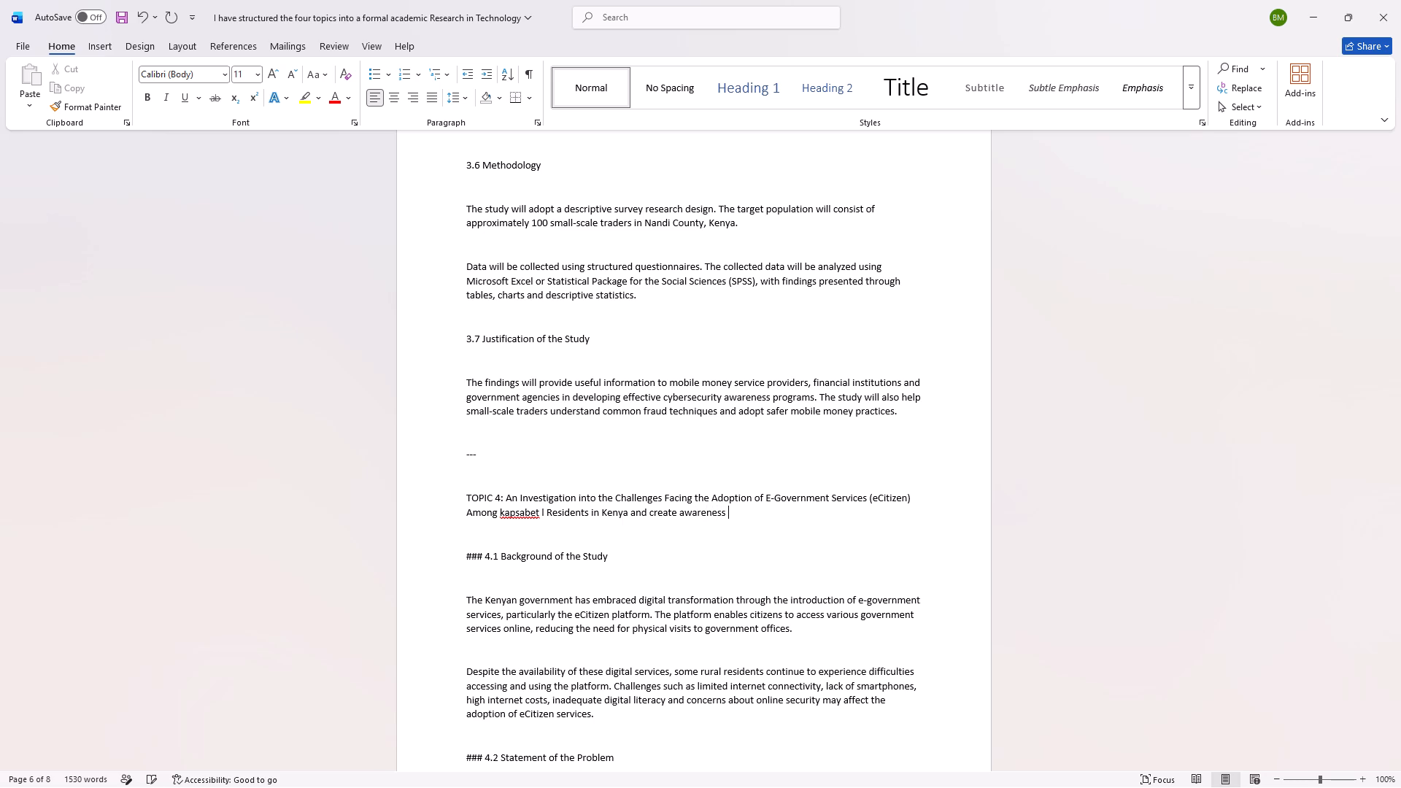
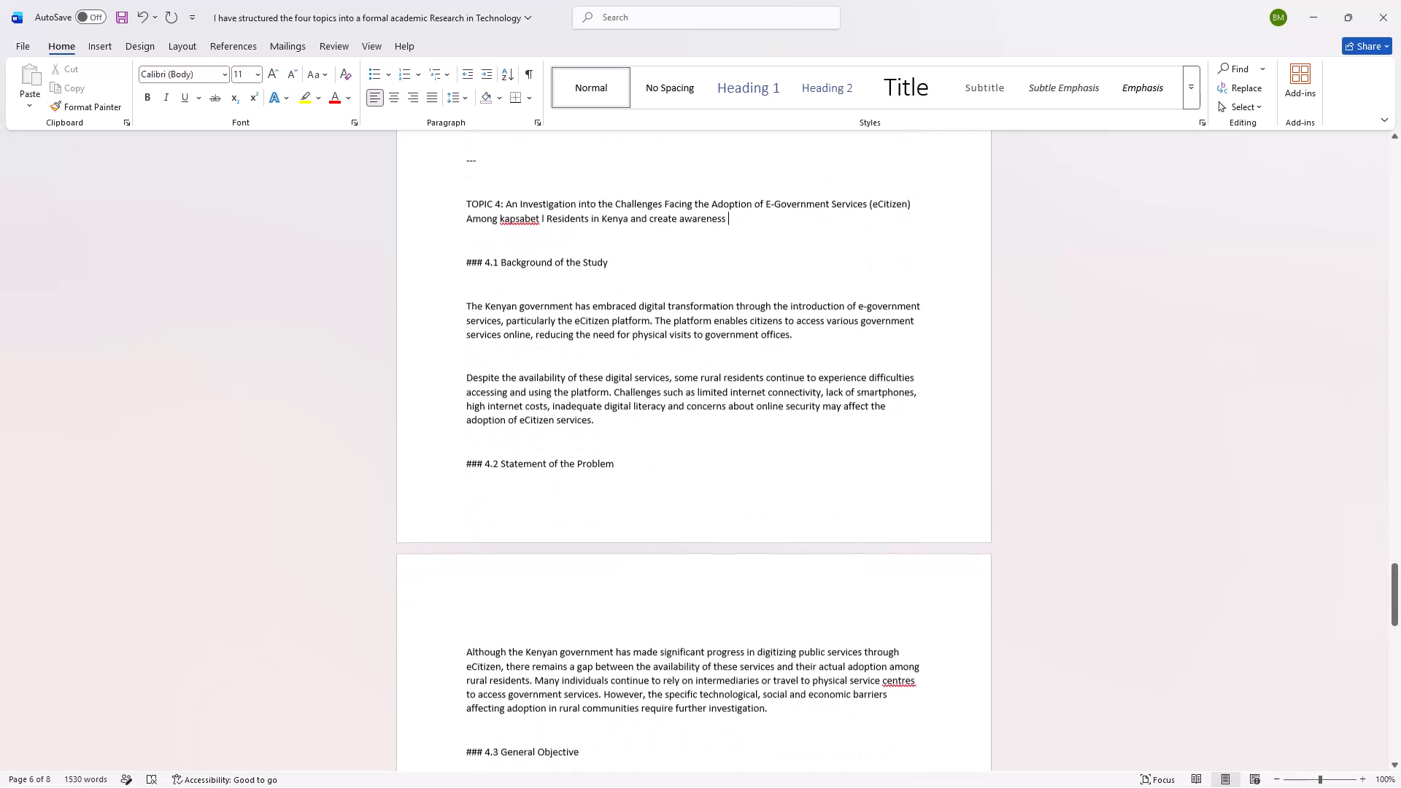
Remove the leading ### symbols from the 4.1 Background of the Study and 4.2 Statement of the Problem headings.
{"action": "left_click", "coordinate": [481, 259]}
{"action": "key", "text": "BackSpace"}
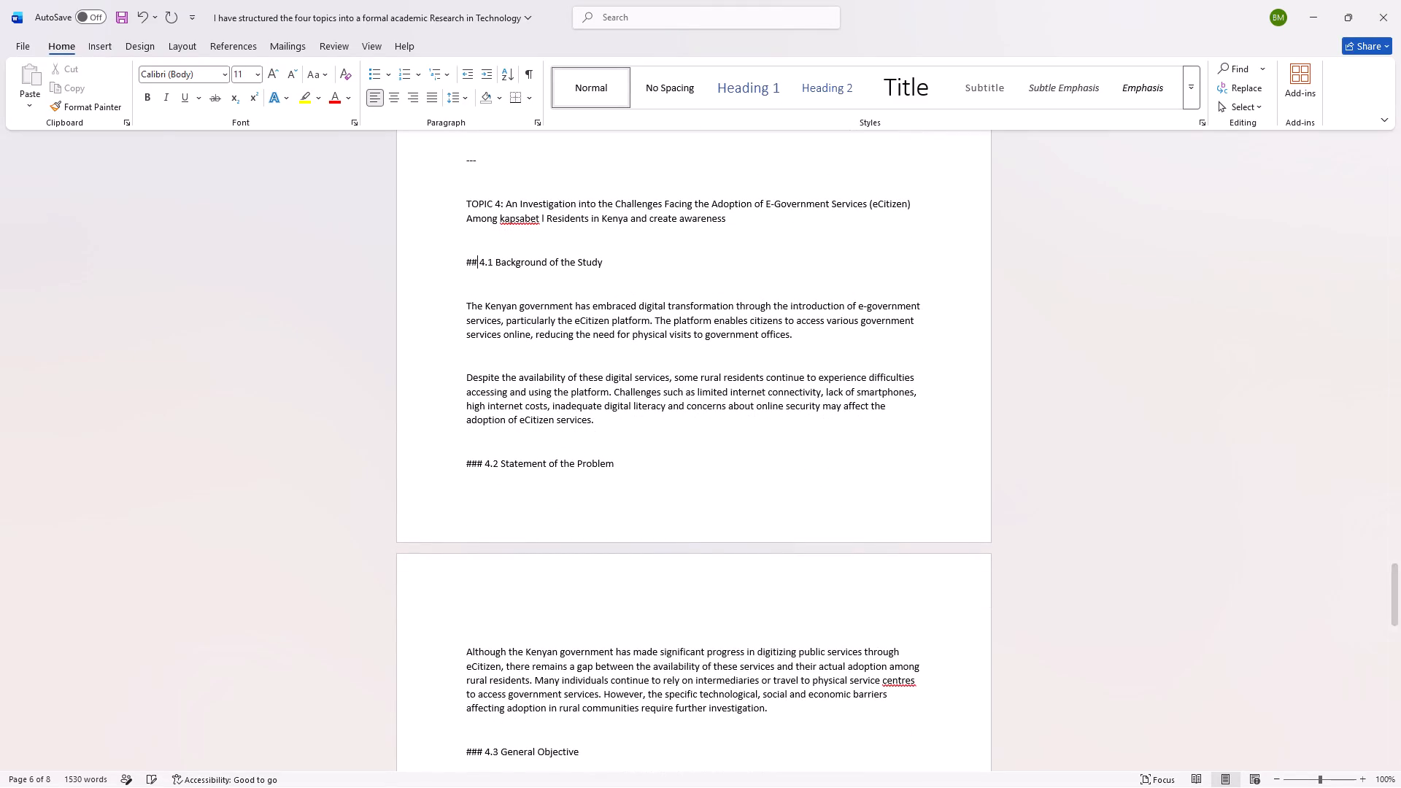
{"action": "key", "text": "BackSpace"}
{"action": "key", "text": "BackSpace"}
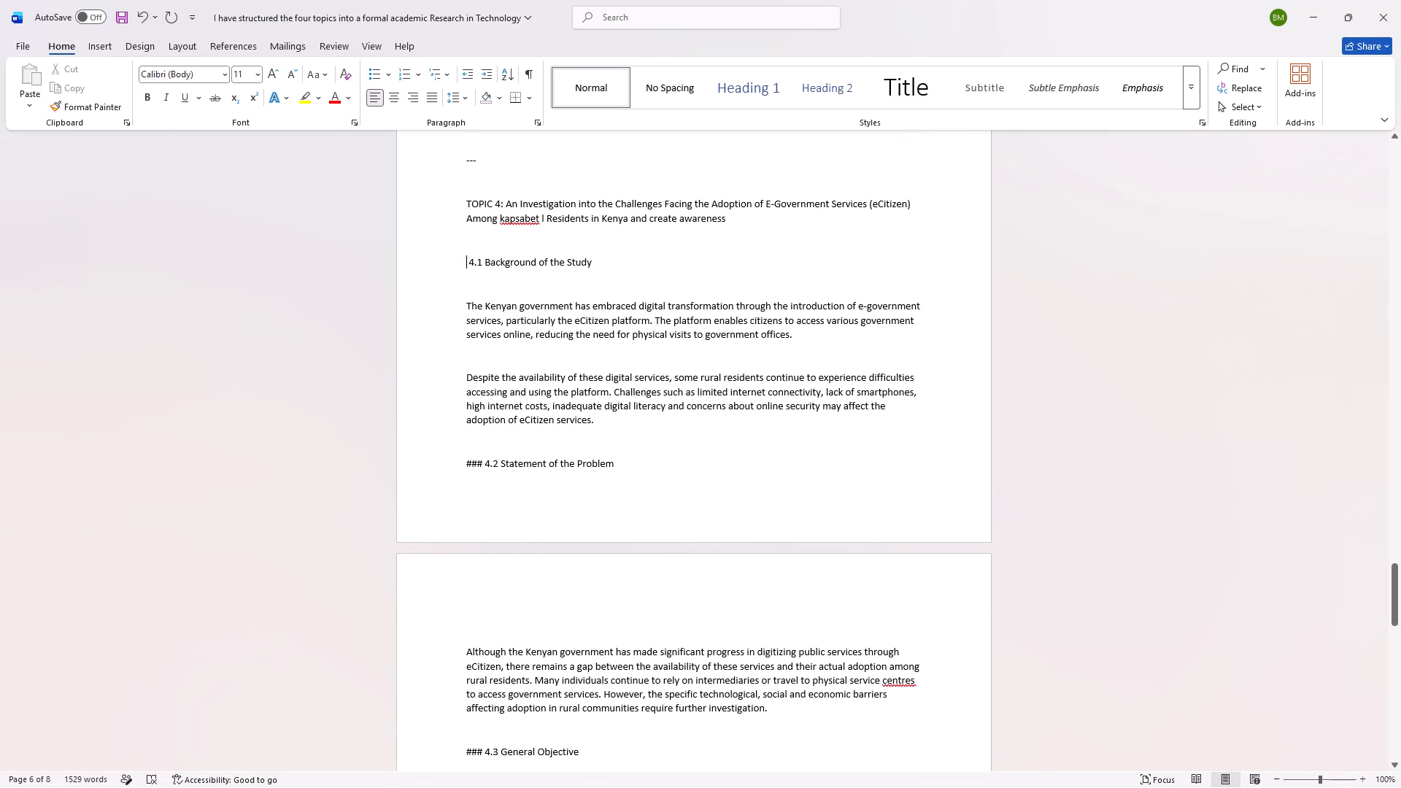
{"action": "left_click", "coordinate": [482, 461]}
{"action": "key", "text": "BackSpace"}
{"action": "key", "text": "BackSpace"}
{"action": "key", "text": "BackSpace"}
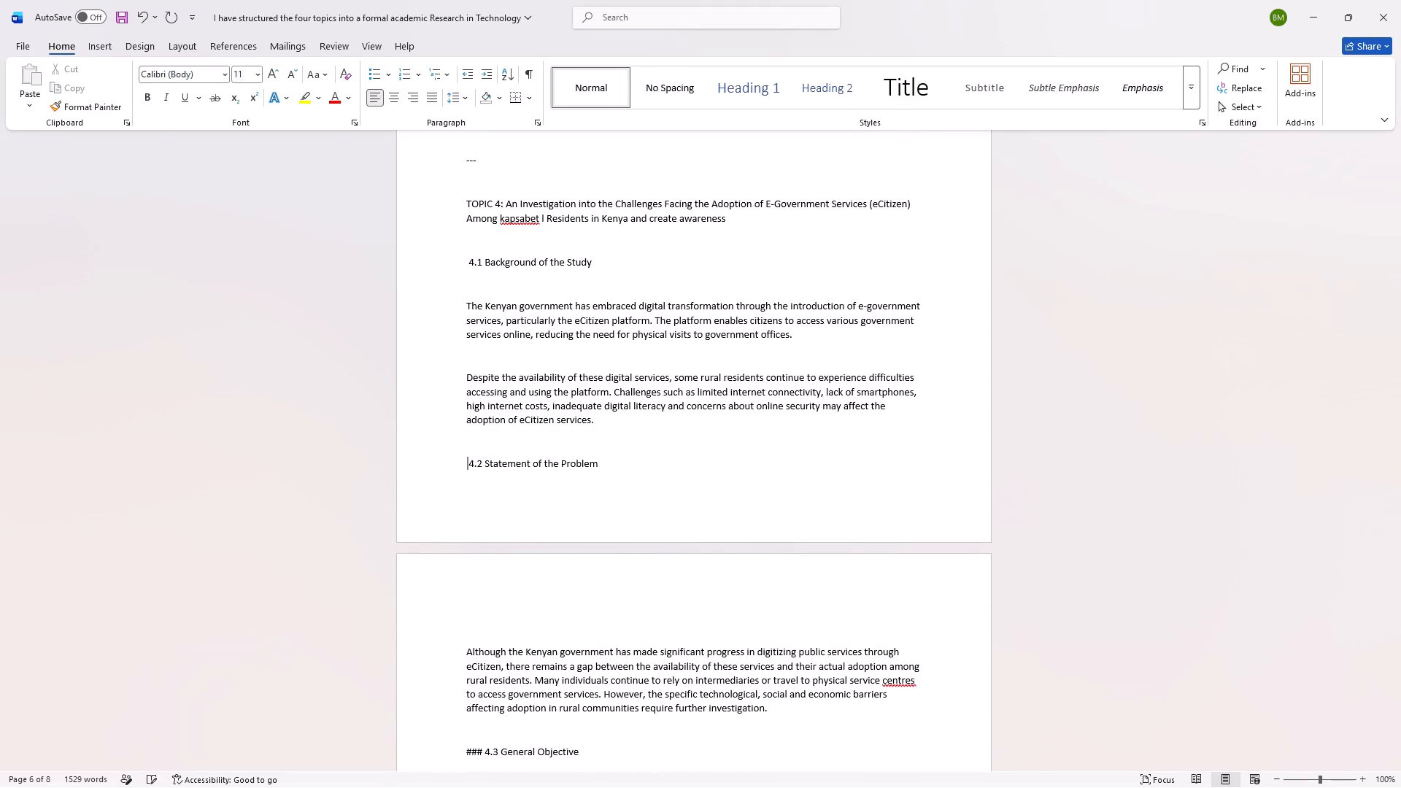
Look through the rest of Topic 4 and the conclusion, and back up to the end of Topic 3.
{"action": "scroll", "coordinate": [500, 654], "scroll_direction": "down", "scroll_amount": 9}
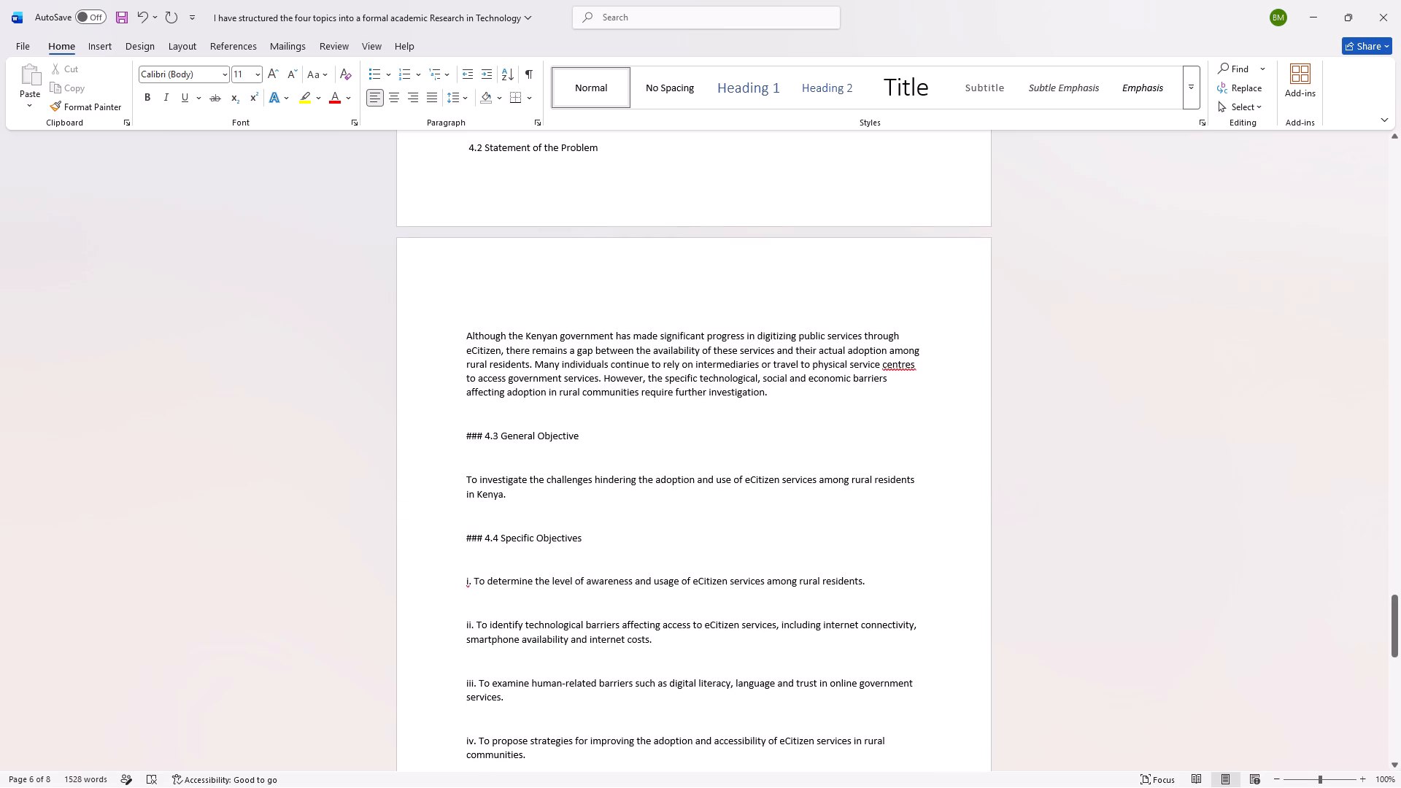
{"action": "scroll", "coordinate": [528, 457], "scroll_direction": "down", "scroll_amount": 11}
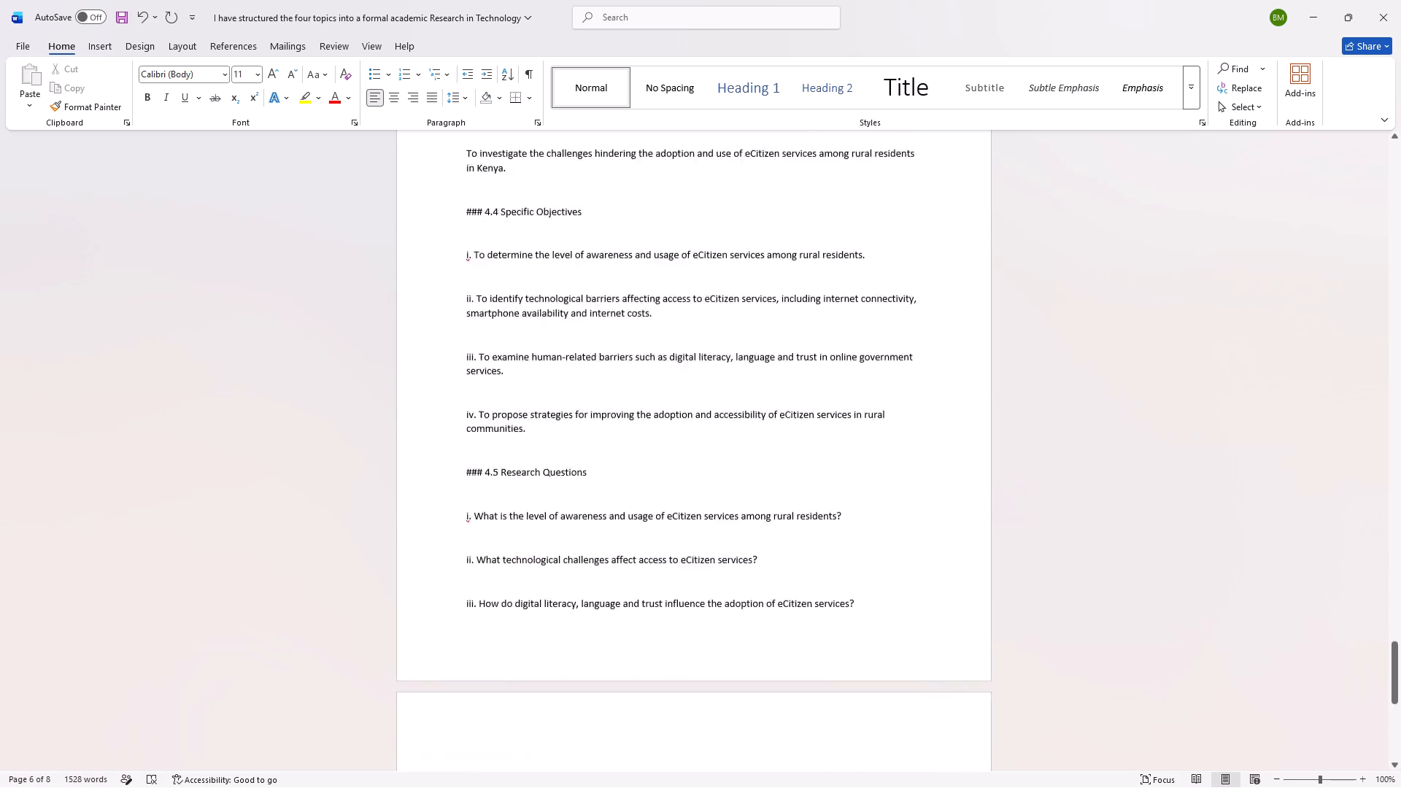
{"action": "scroll", "coordinate": [528, 457], "scroll_direction": "down", "scroll_amount": 17}
{"action": "scroll", "coordinate": [528, 457], "scroll_direction": "down", "scroll_amount": 4}
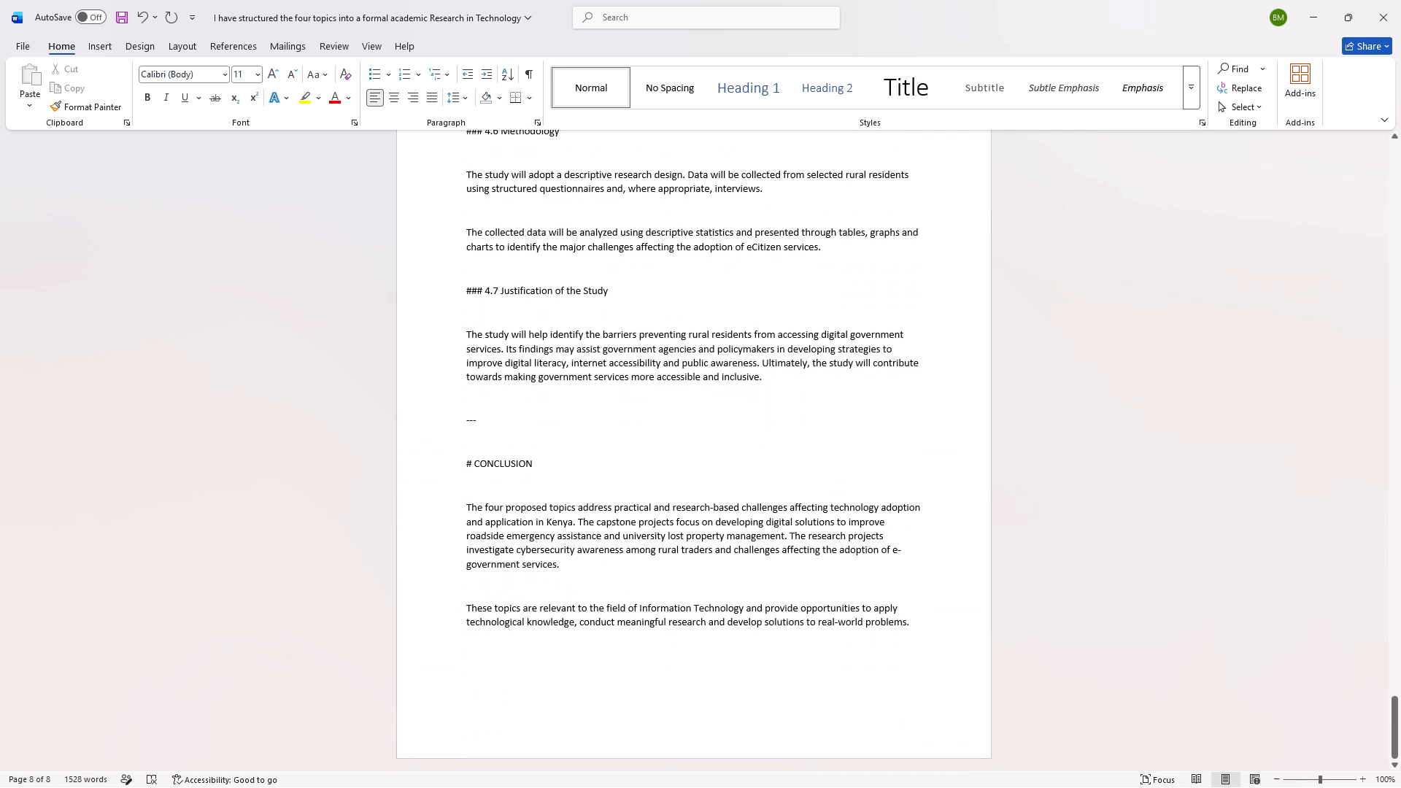
{"action": "scroll", "coordinate": [528, 457], "scroll_direction": "up", "scroll_amount": 16}
{"action": "scroll", "coordinate": [528, 457], "scroll_direction": "up", "scroll_amount": 17}
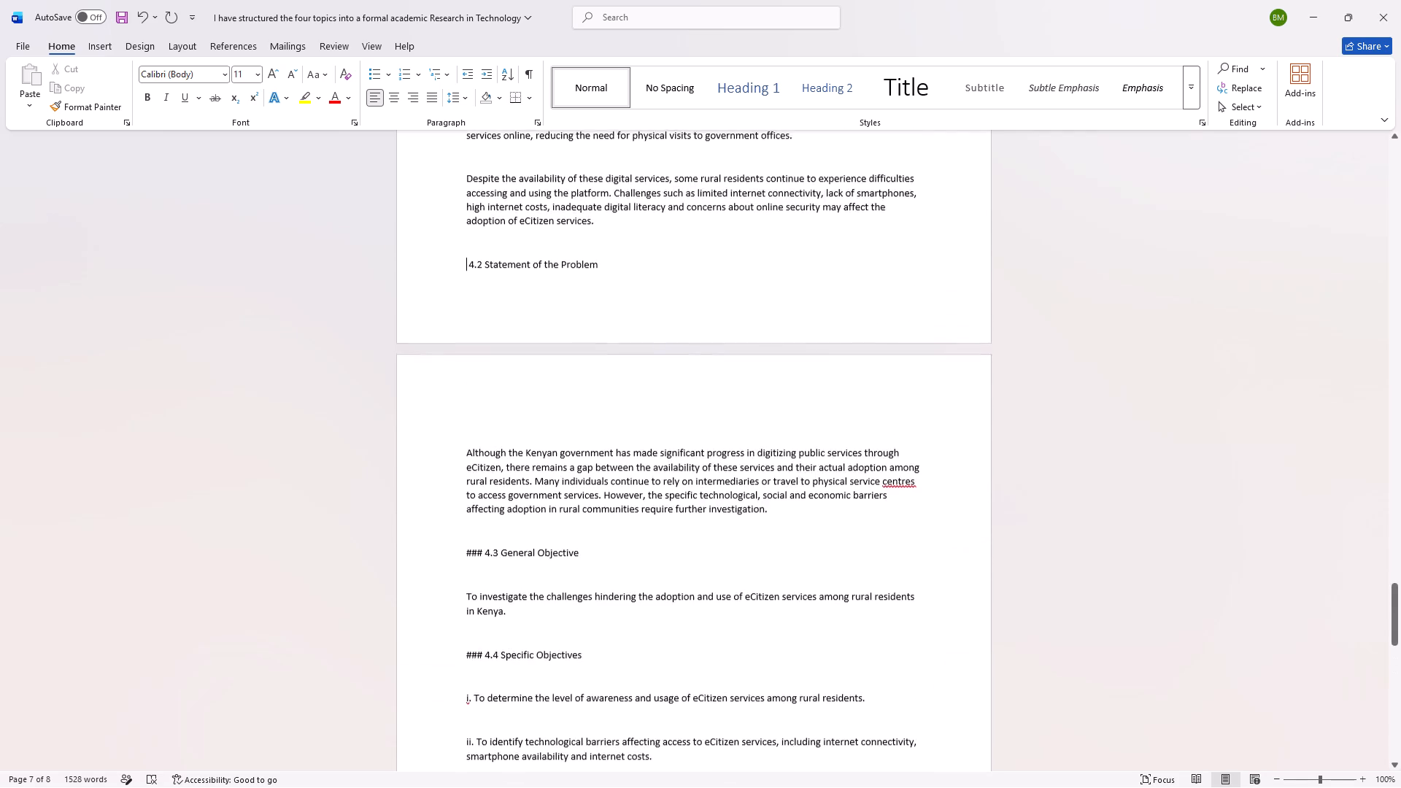
{"action": "scroll", "coordinate": [528, 457], "scroll_direction": "up", "scroll_amount": 9}
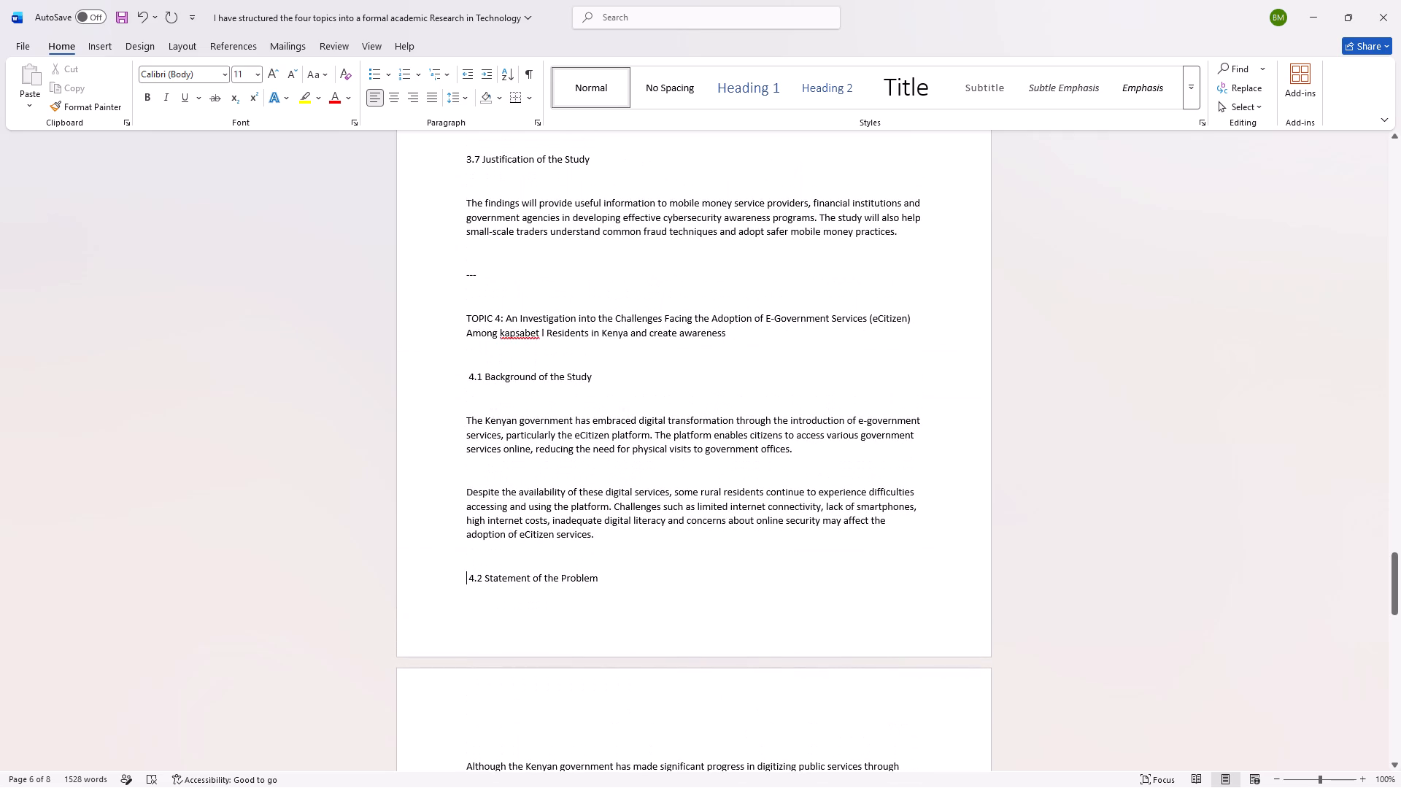
{"action": "scroll", "coordinate": [528, 457], "scroll_direction": "up", "scroll_amount": 1}
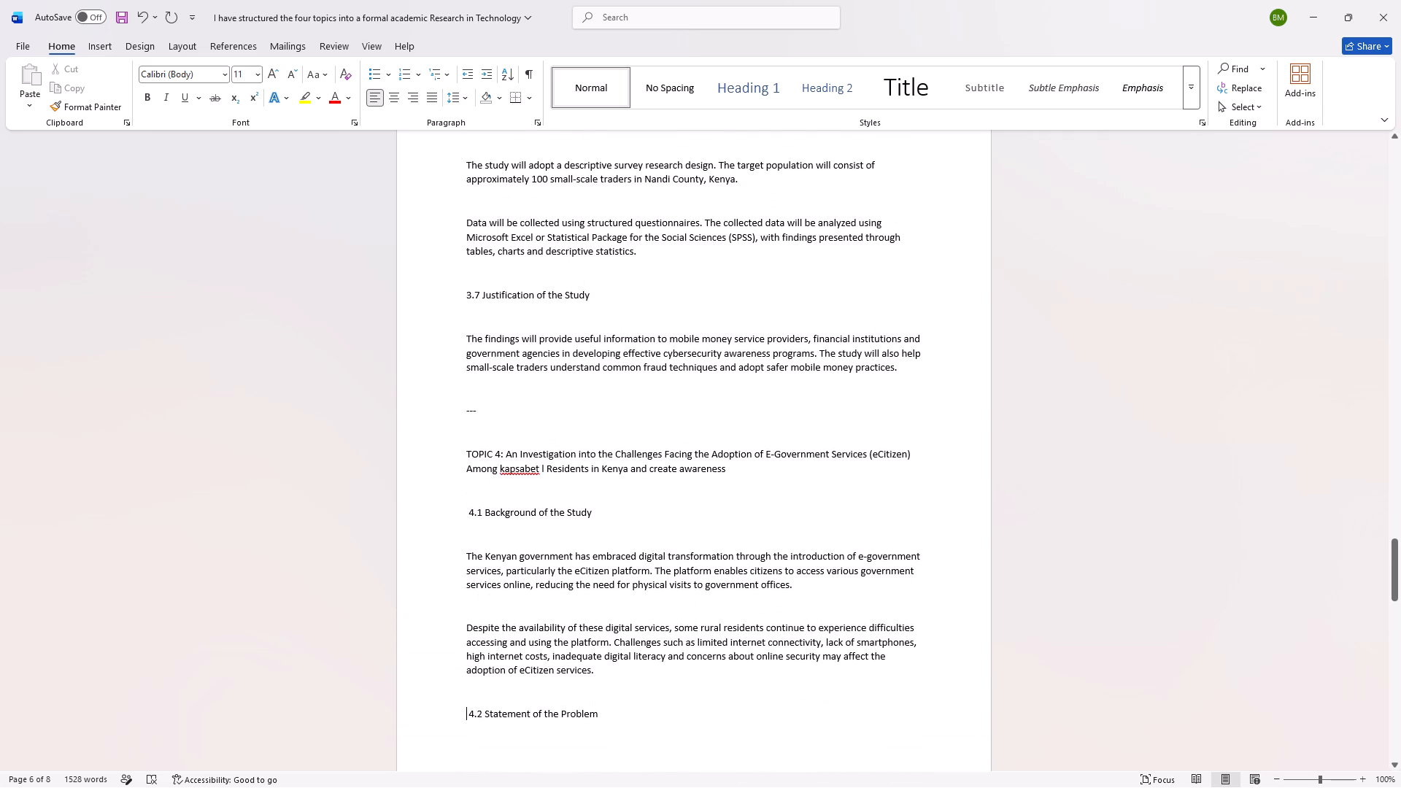
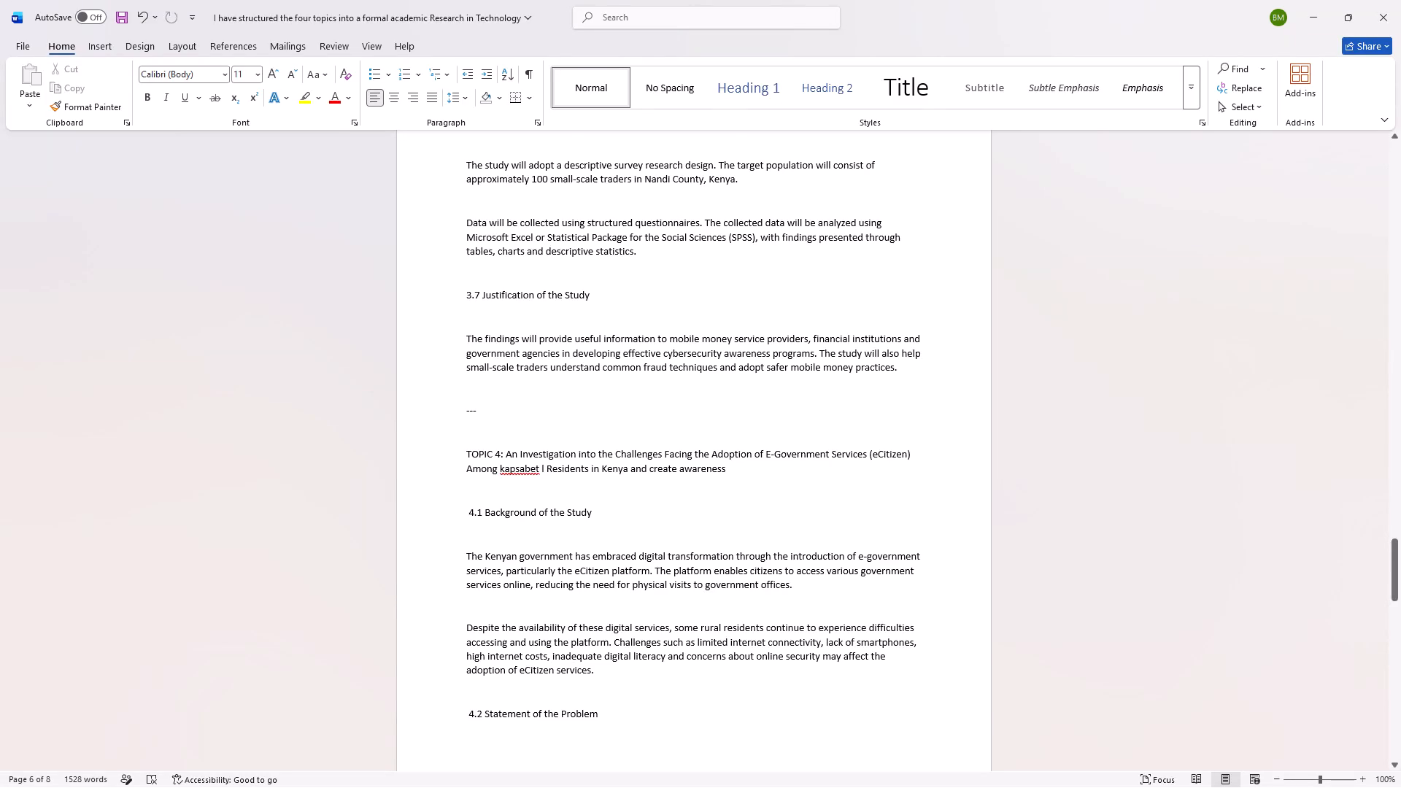
Move the words "Assistance System for Kenyan Highways" out of the Topic 1 title onto the line above it.
{"action": "scroll", "coordinate": [549, 422], "scroll_direction": "down", "scroll_amount": 5}
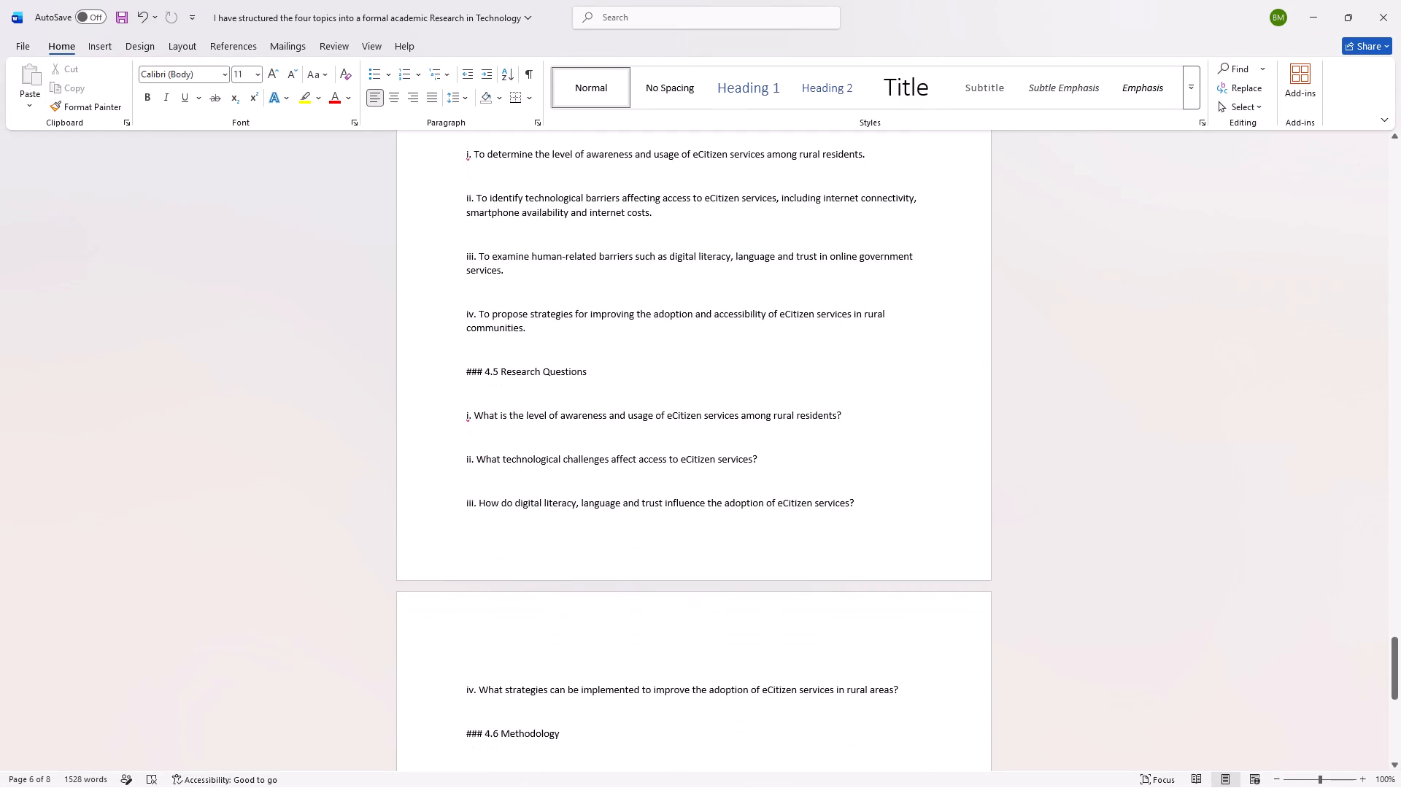
{"action": "scroll", "coordinate": [549, 422], "scroll_direction": "up", "scroll_amount": 15}
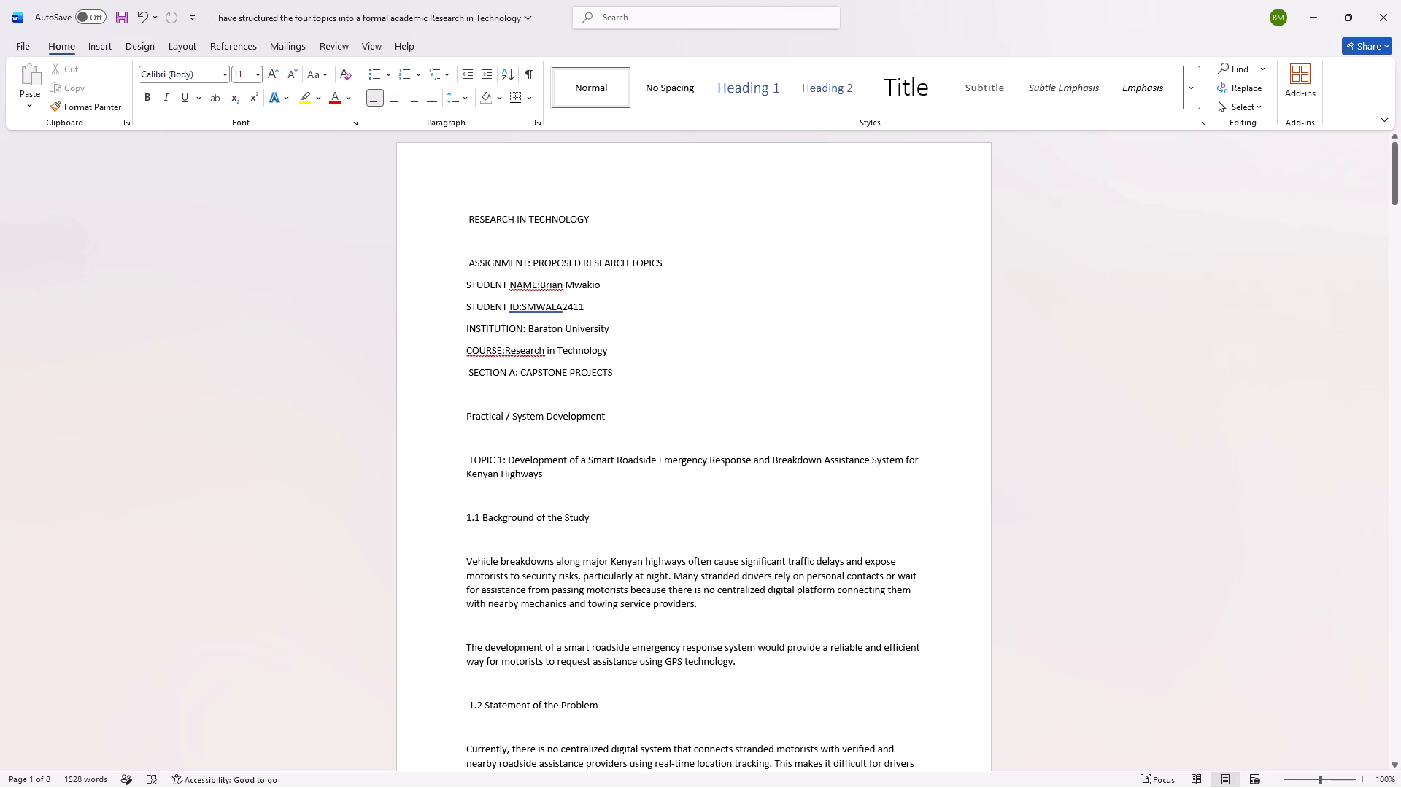
{"action": "left_click_drag", "start_coordinate": [584, 455], "coordinate": [904, 482]}
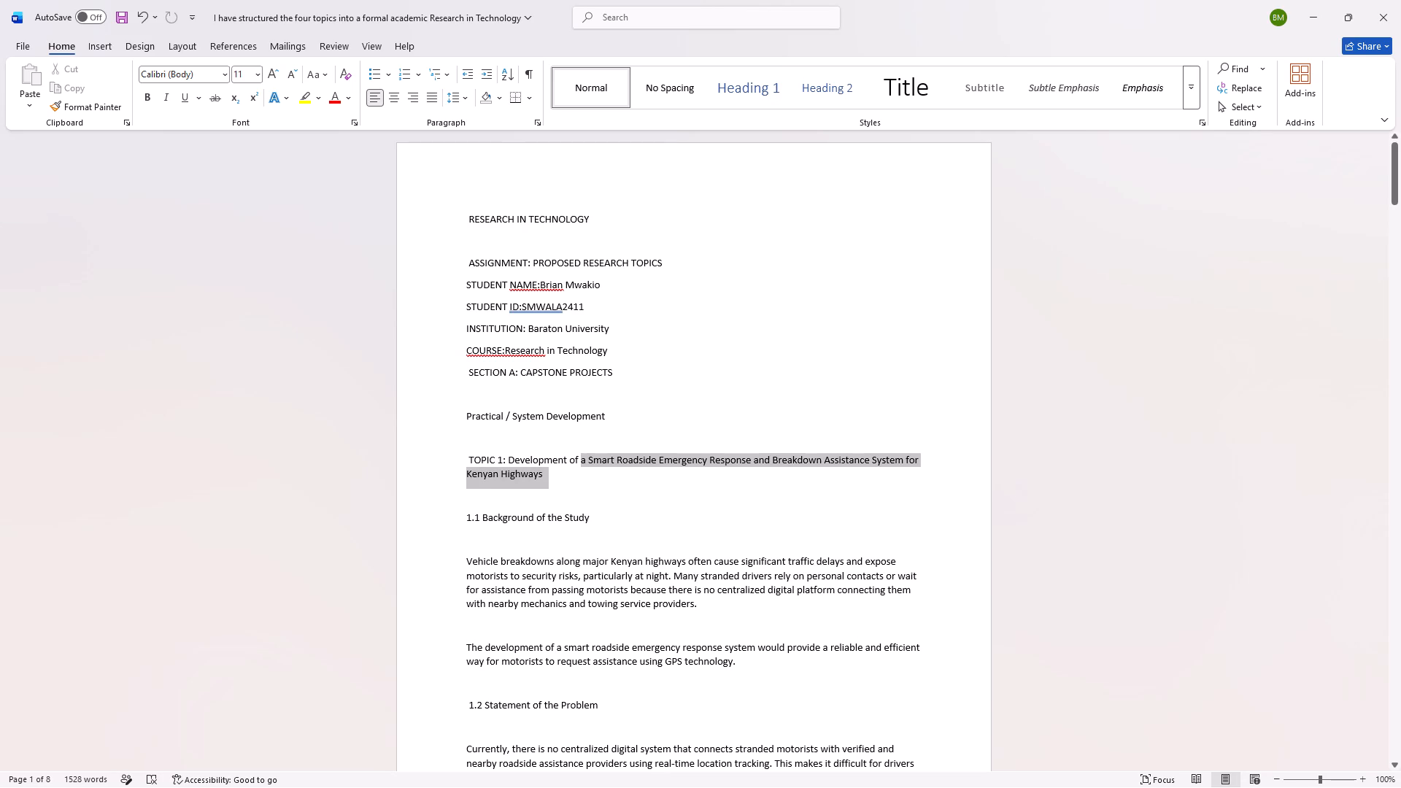
{"action": "left_click_drag", "start_coordinate": [904, 482], "coordinate": [903, 483]}
{"action": "left_click", "coordinate": [903, 483]}
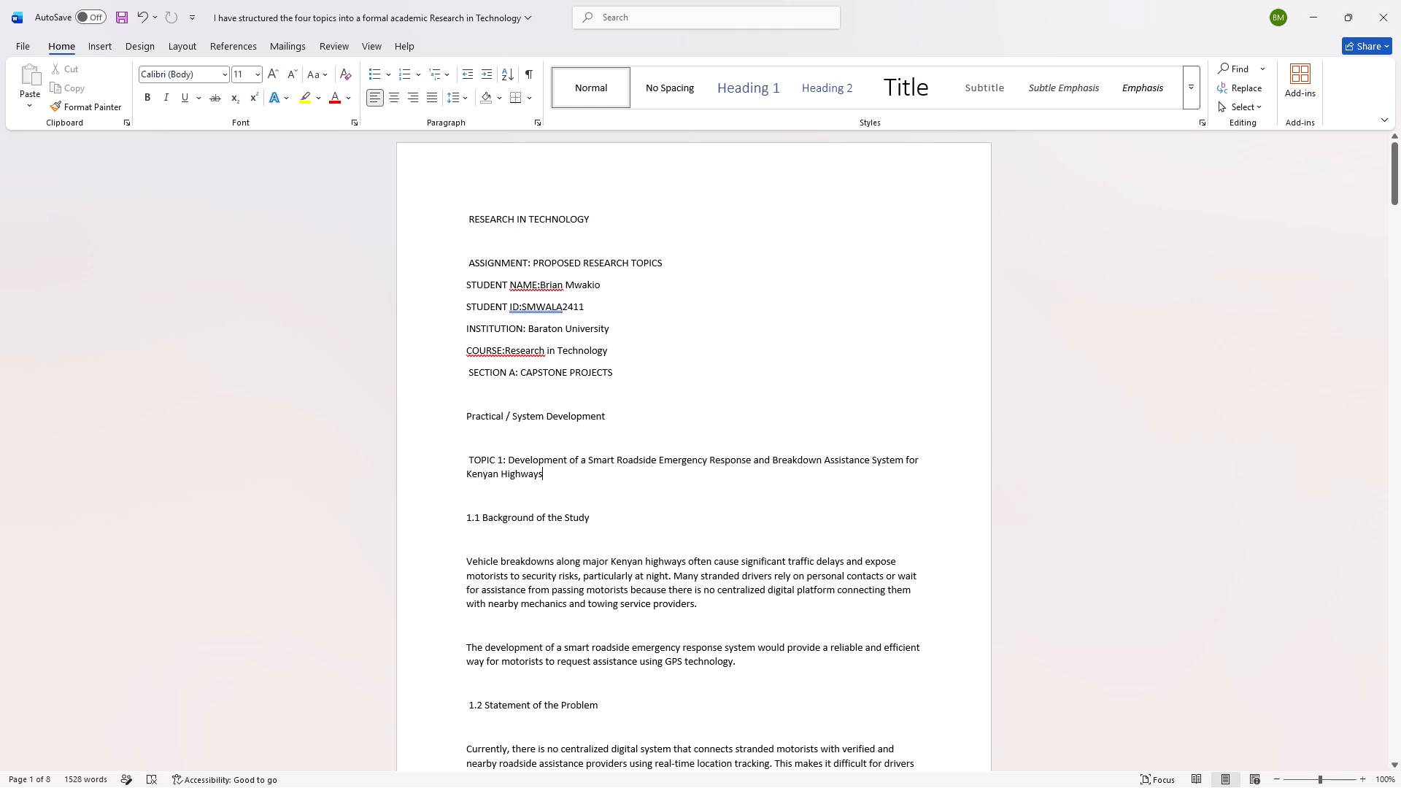
{"action": "left_click_drag", "start_coordinate": [823, 460], "coordinate": [783, 460]}
{"action": "left_click_drag", "start_coordinate": [783, 460], "coordinate": [689, 450]}
{"action": "left_click_drag", "start_coordinate": [689, 450], "coordinate": [603, 471]}
{"action": "left_click", "coordinate": [603, 471]}
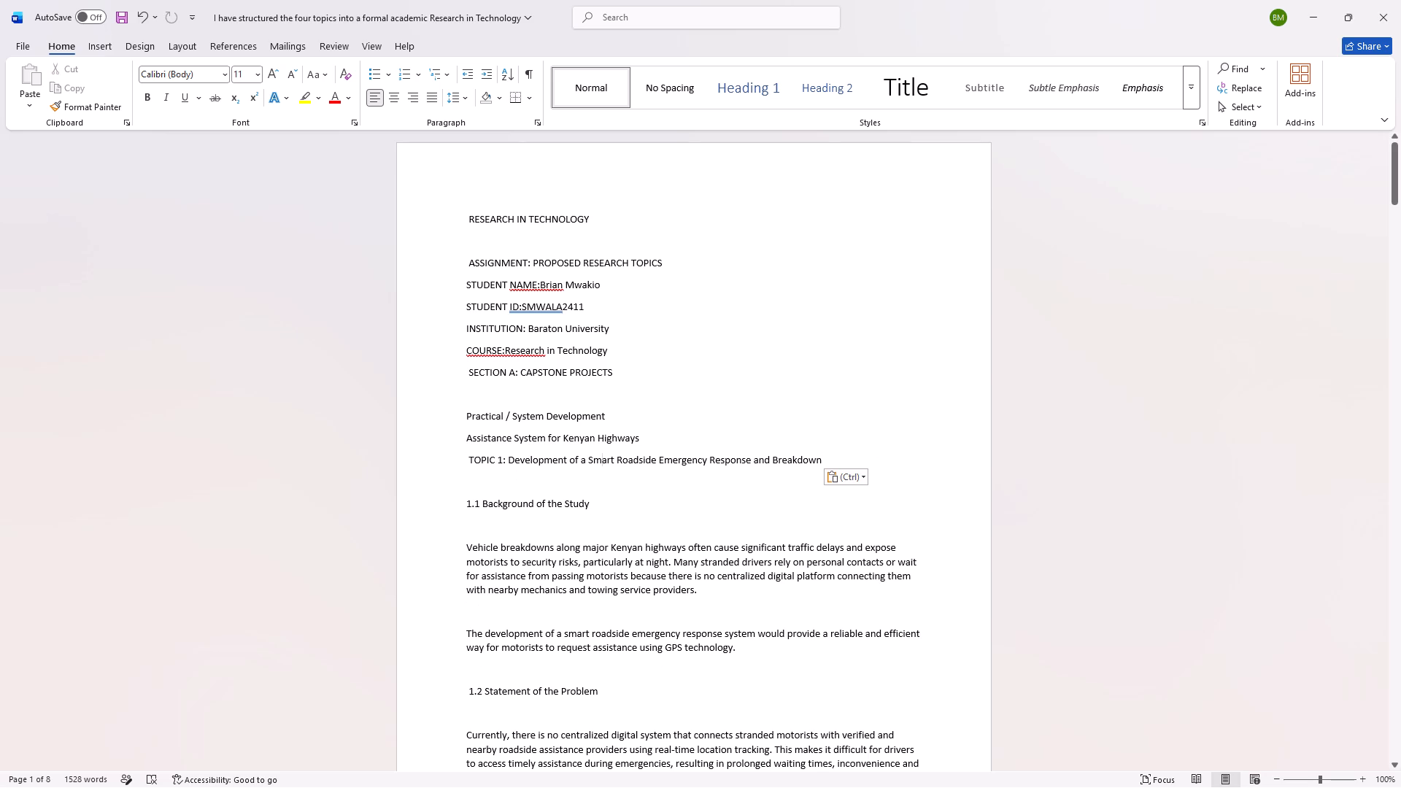
Underline the word "Smart" in the Topic 1 title.
{"action": "key", "text": "ctrl+u"}
Replace "Roadside Emergency Response and Breakdown" at the end of the Topic 1 title with "system".
{"action": "left_click", "coordinate": [838, 461]}
{"action": "key", "text": "BackSpace"}
{"action": "key", "text": "BackSpace"}
{"action": "key", "text": "BackSpace"}
{"action": "key", "text": "BackSpace"}
{"action": "key", "text": "BackSpace"}
{"action": "key", "text": "BackSpace"}
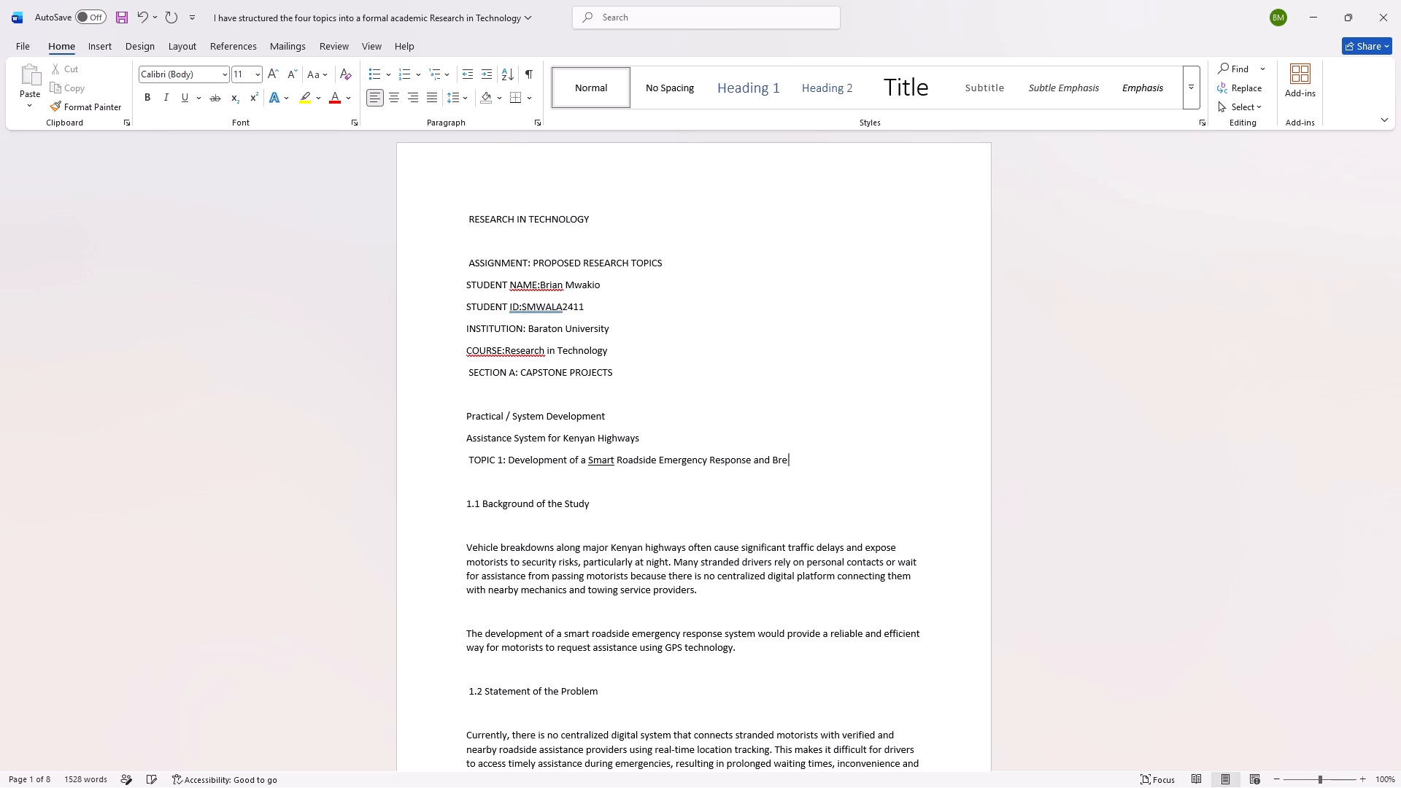
{"action": "key", "text": "BackSpace"}
{"action": "key", "text": "BackSpace"}
{"action": "key", "text": "BackSpace"}
{"action": "key", "text": "BackSpace"}
{"action": "key", "text": "BackSpace"}
{"action": "key", "text": "BackSpace"}
{"action": "key", "text": "BackSpace"}
{"action": "key", "text": "BackSpace"}
{"action": "key", "text": "BackSpace"}
{"action": "key", "text": "BackSpace"}
{"action": "key", "text": "BackSpace"}
{"action": "key", "text": "BackSpace"}
{"action": "key", "text": "BackSpace"}
{"action": "key", "text": "BackSpace"}
{"action": "key", "text": "BackSpace"}
{"action": "key", "text": "BackSpace"}
{"action": "key", "text": "BackSpace"}
{"action": "key", "text": "BackSpace"}
{"action": "key", "text": "BackSpace"}
{"action": "key", "text": "BackSpace"}
{"action": "key", "text": "BackSpace"}
{"action": "key", "text": "BackSpace"}
{"action": "key", "text": "BackSpace"}
{"action": "key", "text": "BackSpace"}
{"action": "key", "text": "BackSpace"}
{"action": "key", "text": "BackSpace"}
{"action": "key", "text": "BackSpace"}
{"action": "key", "text": "BackSpace"}
{"action": "key", "text": "BackSpace"}
{"action": "key", "text": "BackSpace"}
{"action": "key", "text": "BackSpace"}
{"action": "key", "text": "BackSpace"}
{"action": "key", "text": "BackSpace"}
{"action": "key", "text": "BackSpace"}
{"action": "key", "text": "BackSpace"}
{"action": "type", "text": "system"}
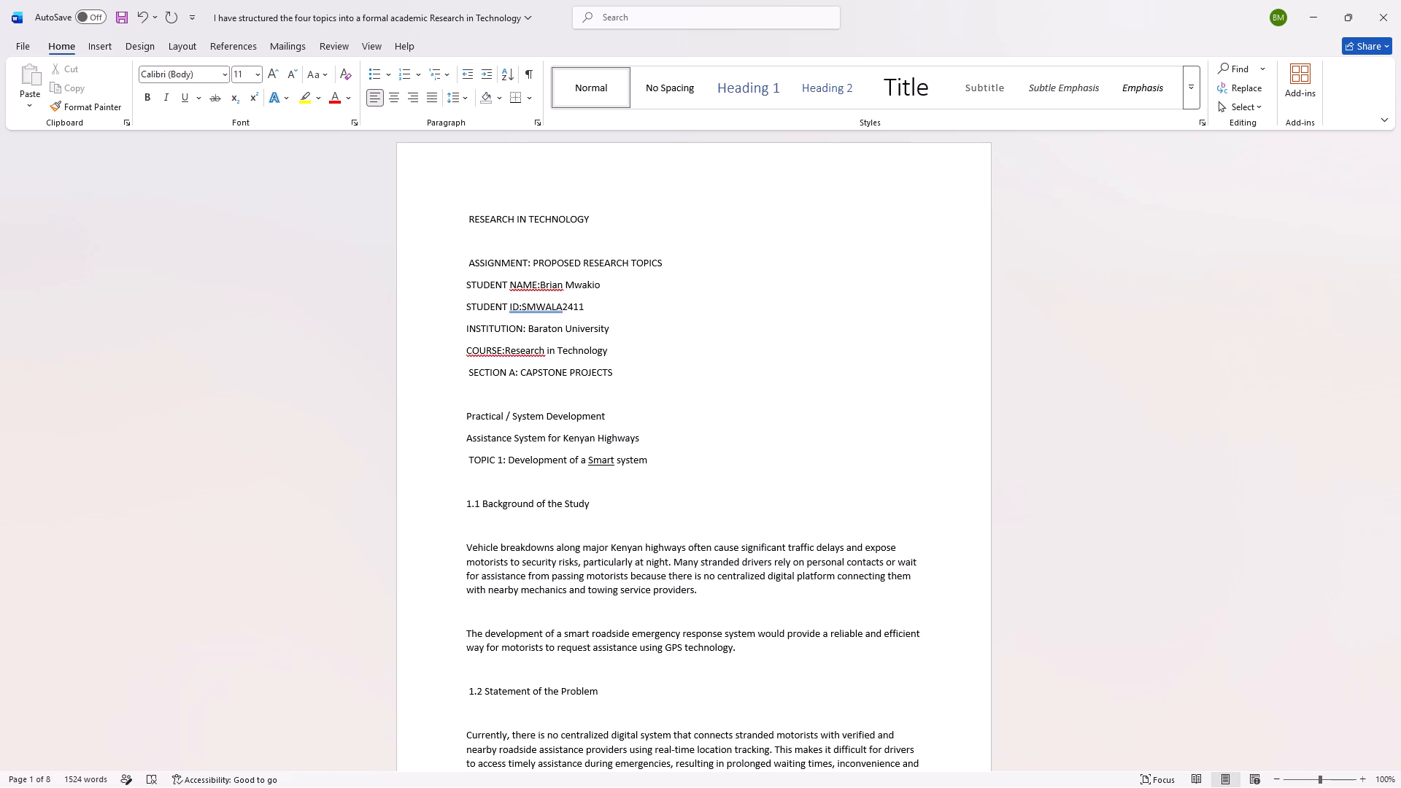
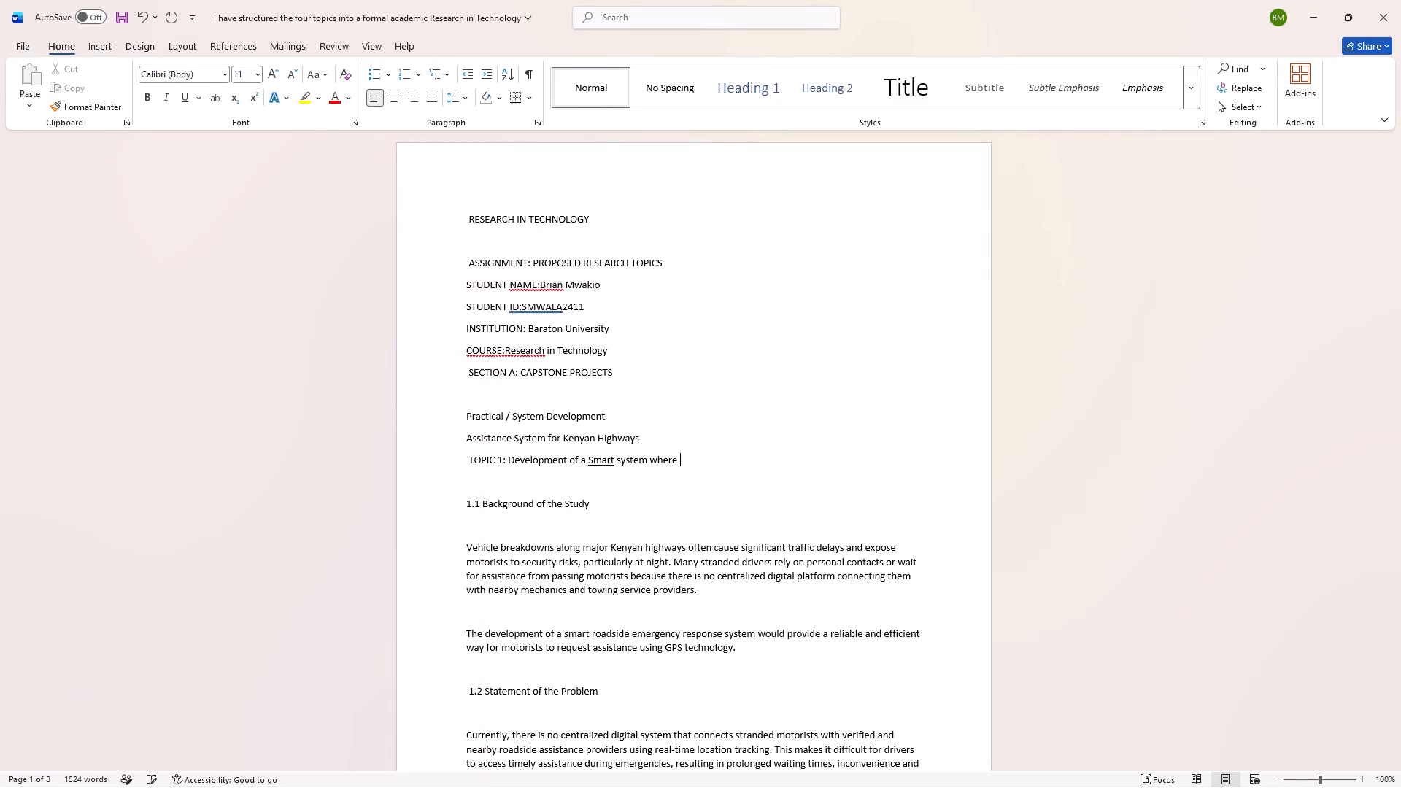
Continue the Topic 1 title with the word "garages" after "Development of a Smart system where".
{"action": "type", "text": "garages"}
{"action": "key", "text": "space"}
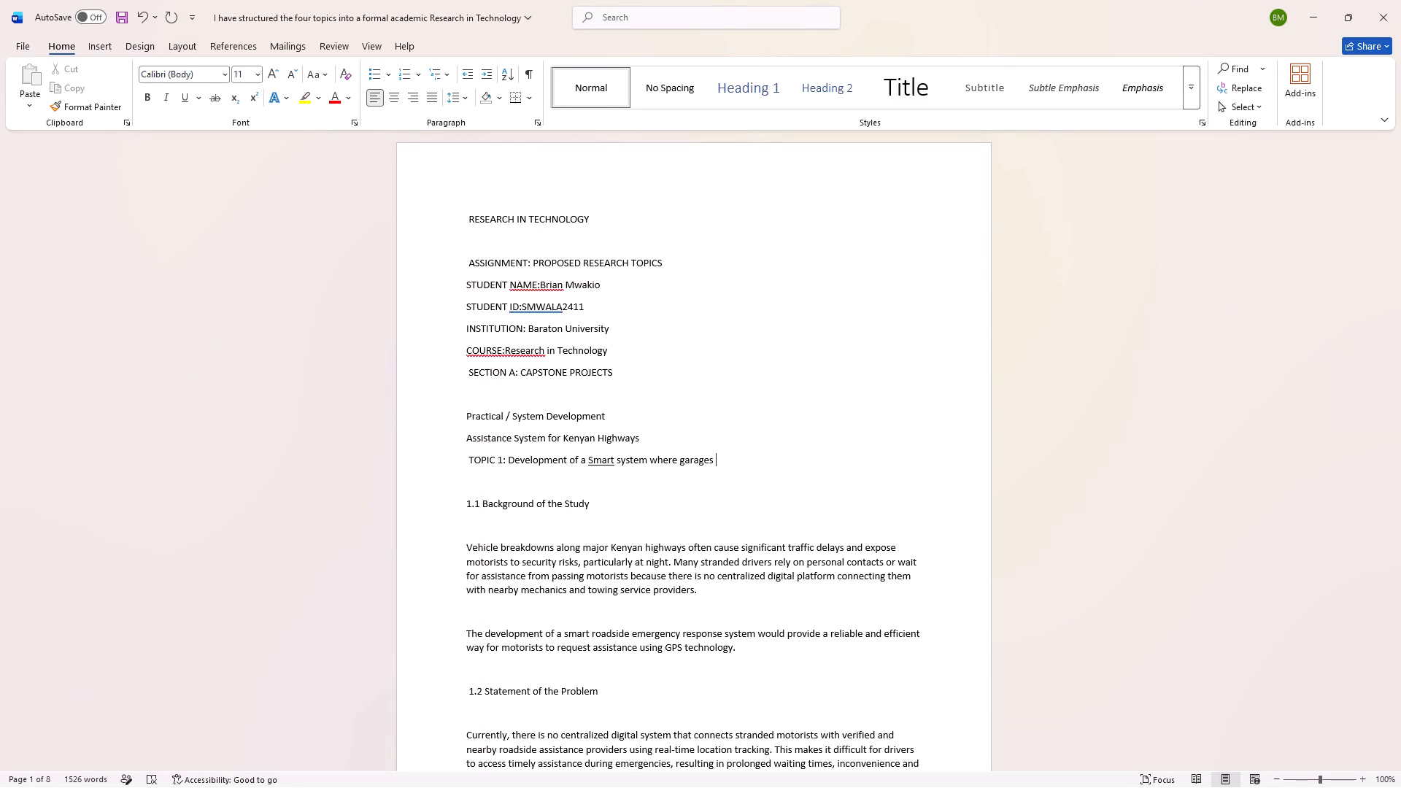
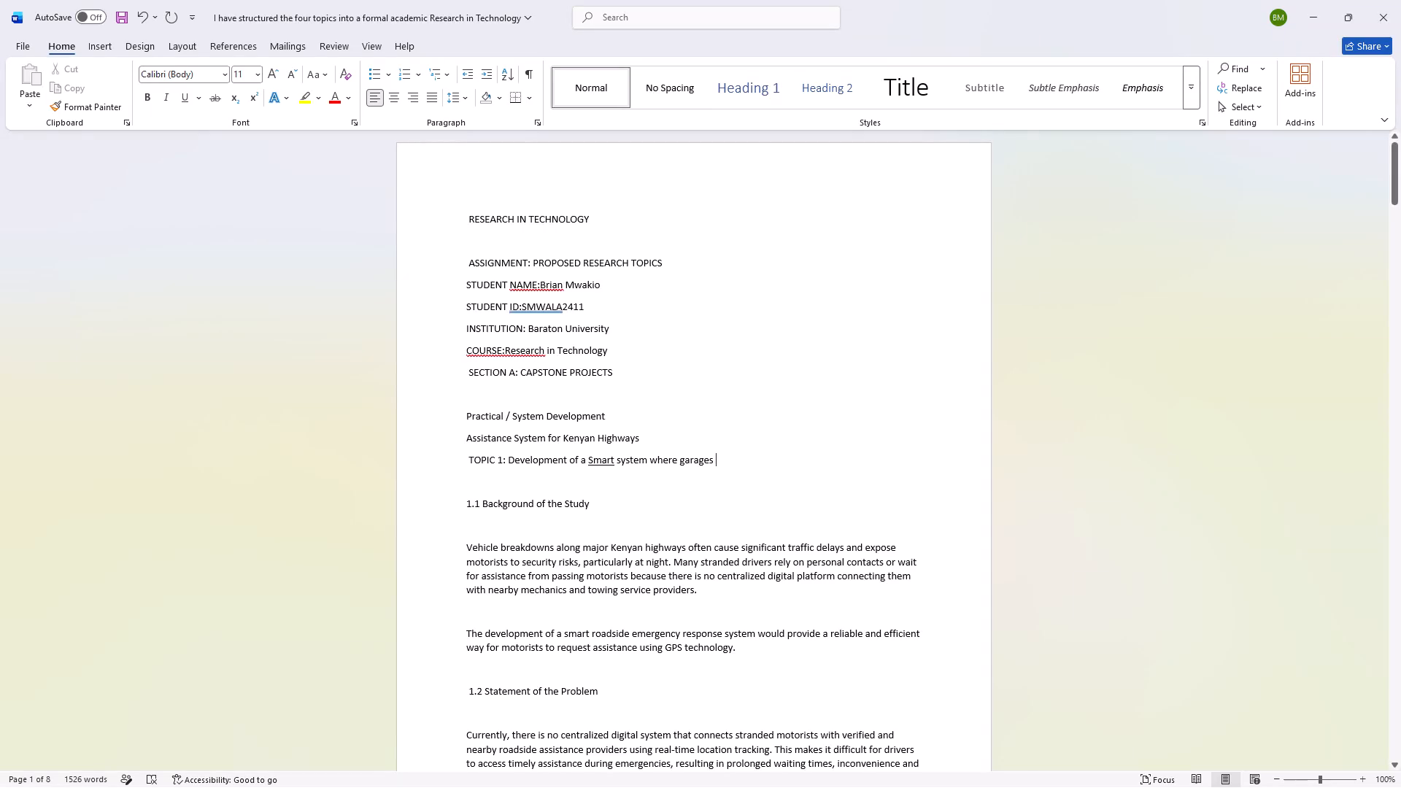
Read through the Topic 1 sections, from the title and background to the justification of the study, before finishing the Topic 1 title.
{"action": "scroll", "coordinate": [843, 459], "scroll_direction": "down", "scroll_amount": 2}
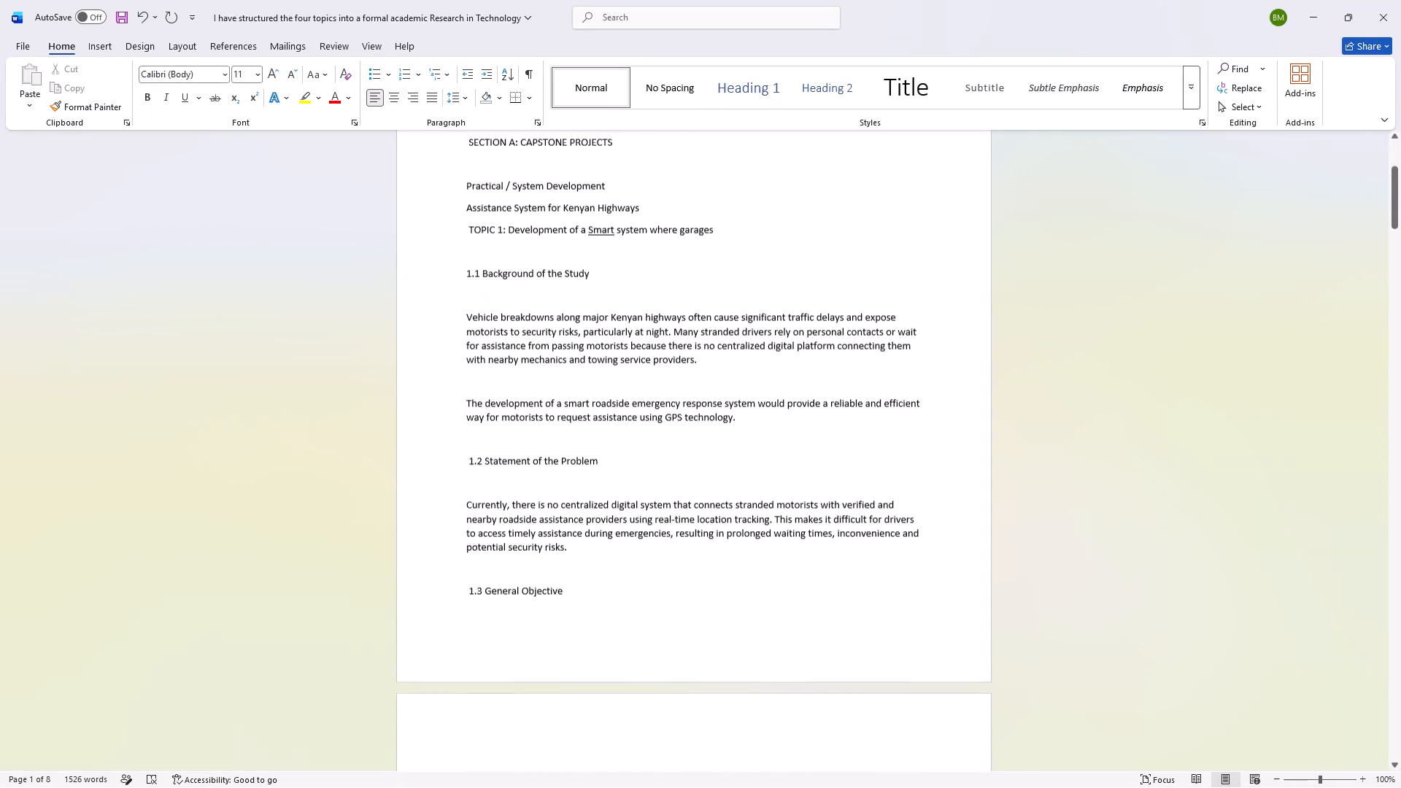
{"action": "scroll", "coordinate": [843, 459], "scroll_direction": "down", "scroll_amount": 3}
{"action": "scroll", "coordinate": [843, 459], "scroll_direction": "up", "scroll_amount": 2}
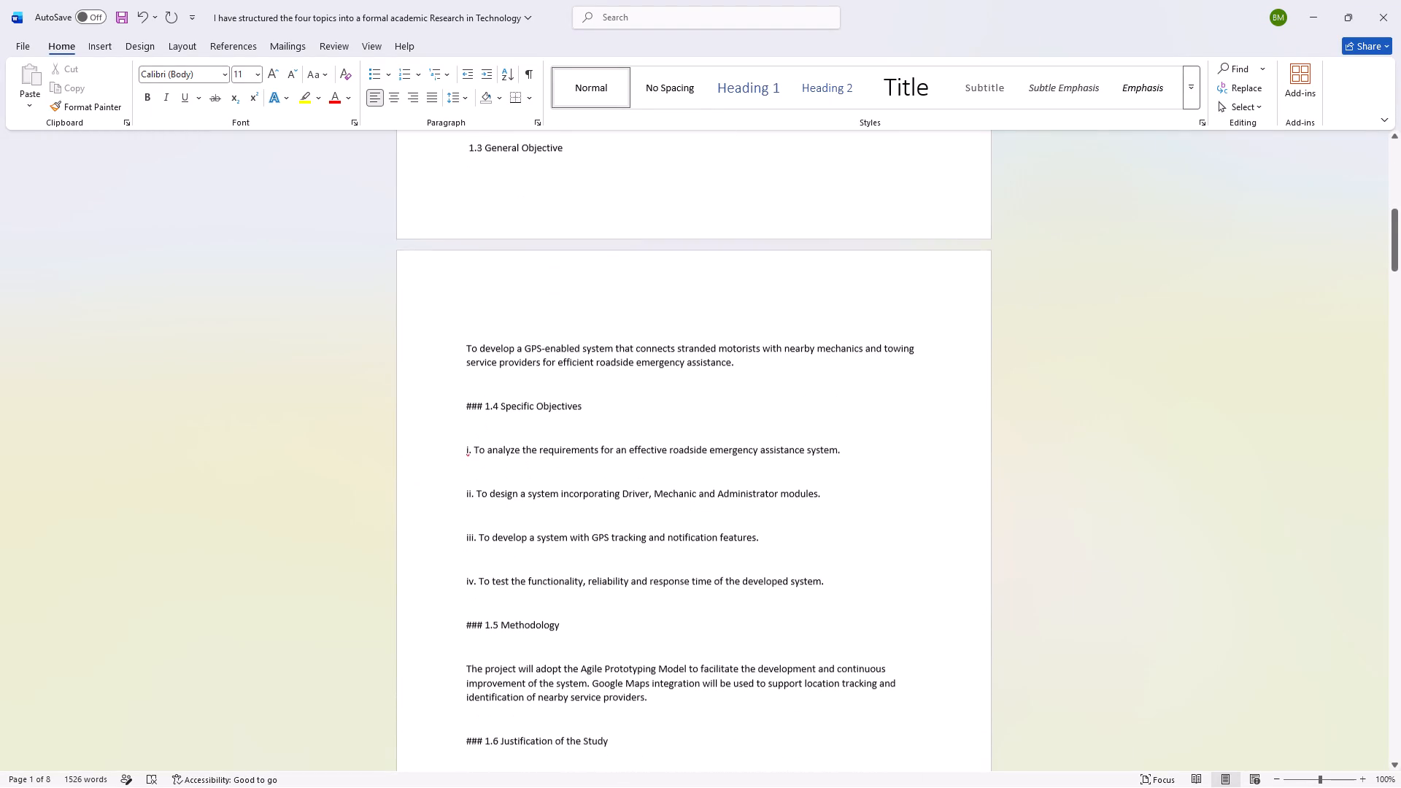
{"action": "scroll", "coordinate": [843, 459], "scroll_direction": "up", "scroll_amount": 2}
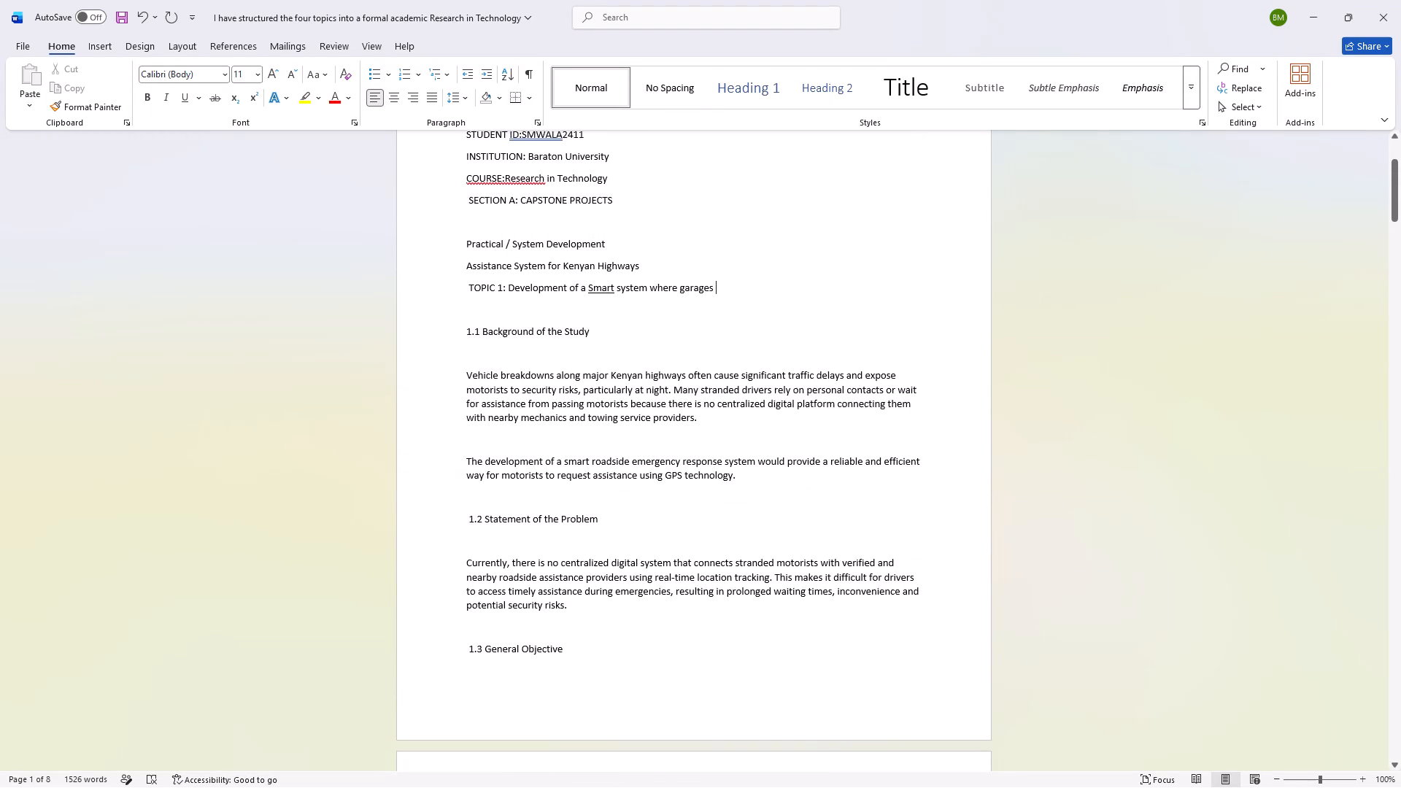
{"action": "scroll", "coordinate": [843, 459], "scroll_direction": "up", "scroll_amount": 2}
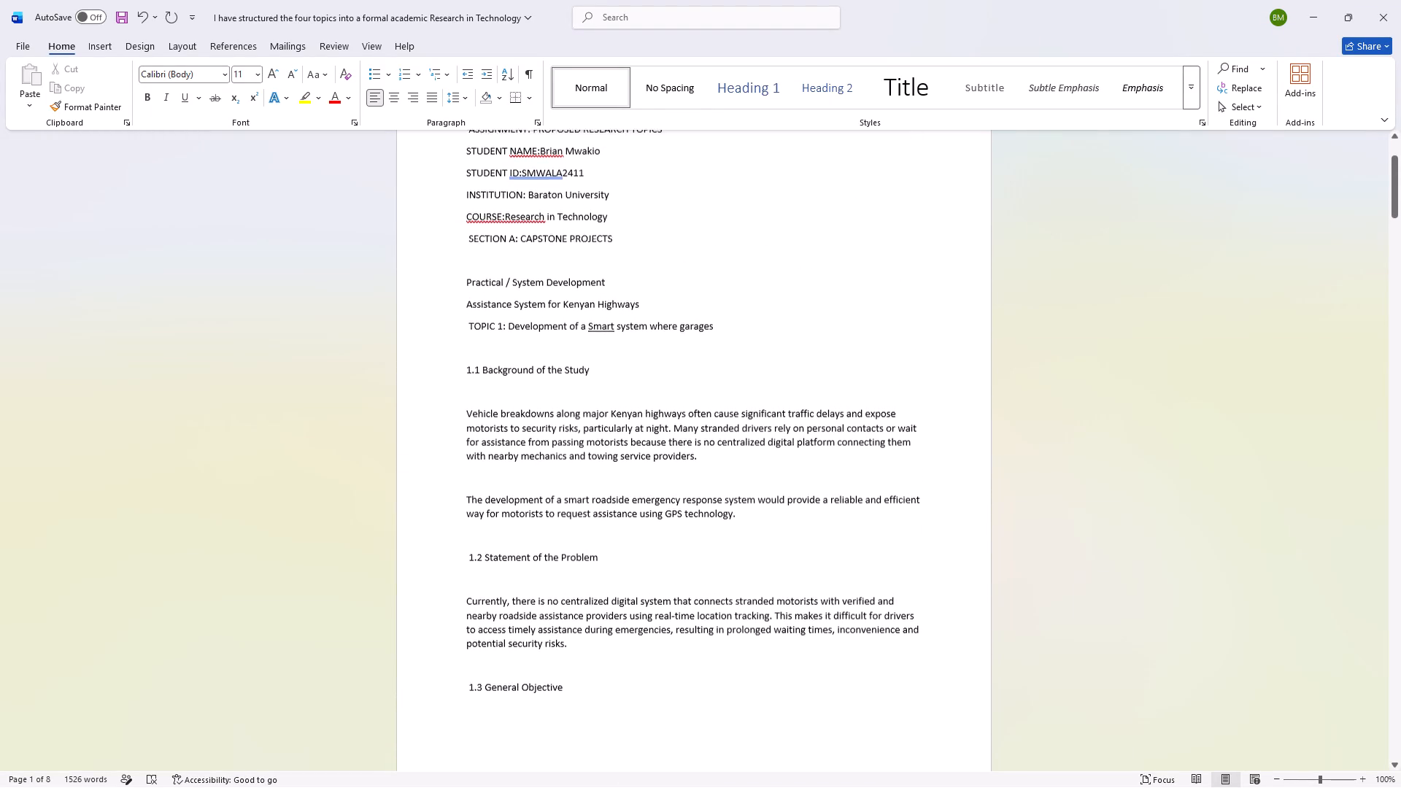
{"action": "scroll", "coordinate": [843, 459], "scroll_direction": "up", "scroll_amount": 1}
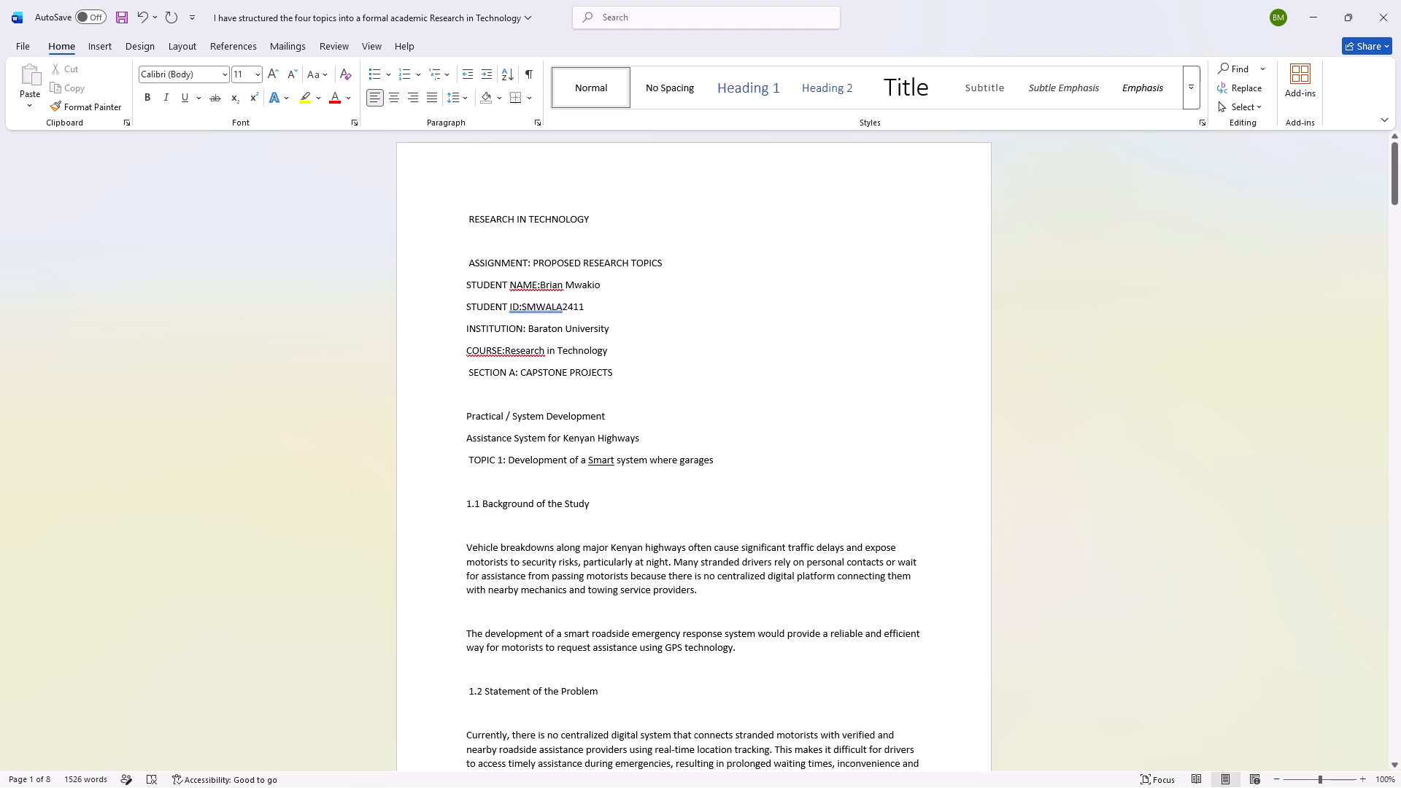
{"action": "scroll", "coordinate": [843, 459], "scroll_direction": "up", "scroll_amount": 1}
{"action": "scroll", "coordinate": [843, 459], "scroll_direction": "down", "scroll_amount": 1}
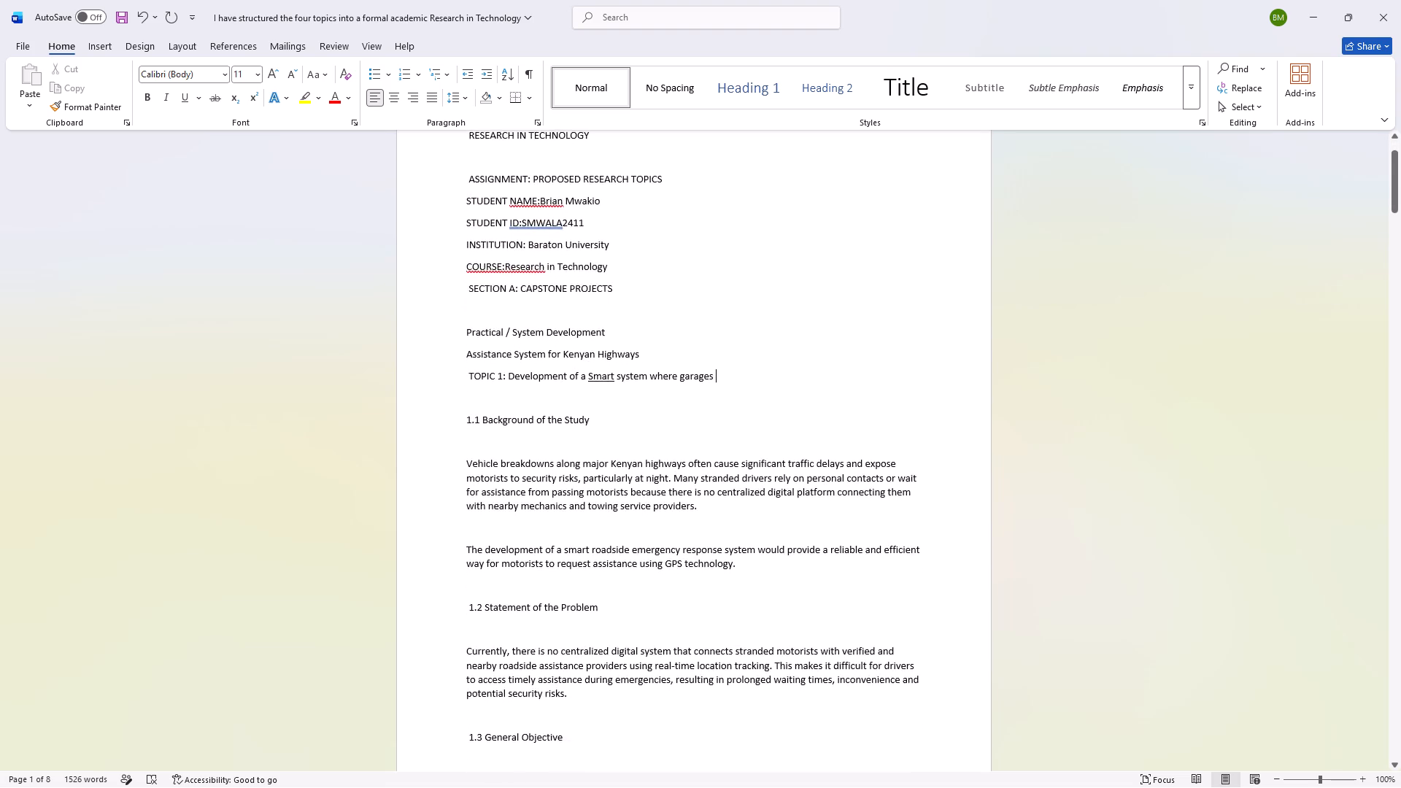
{"action": "scroll", "coordinate": [844, 456], "scroll_direction": "down", "scroll_amount": 4}
{"action": "scroll", "coordinate": [844, 456], "scroll_direction": "up", "scroll_amount": 1}
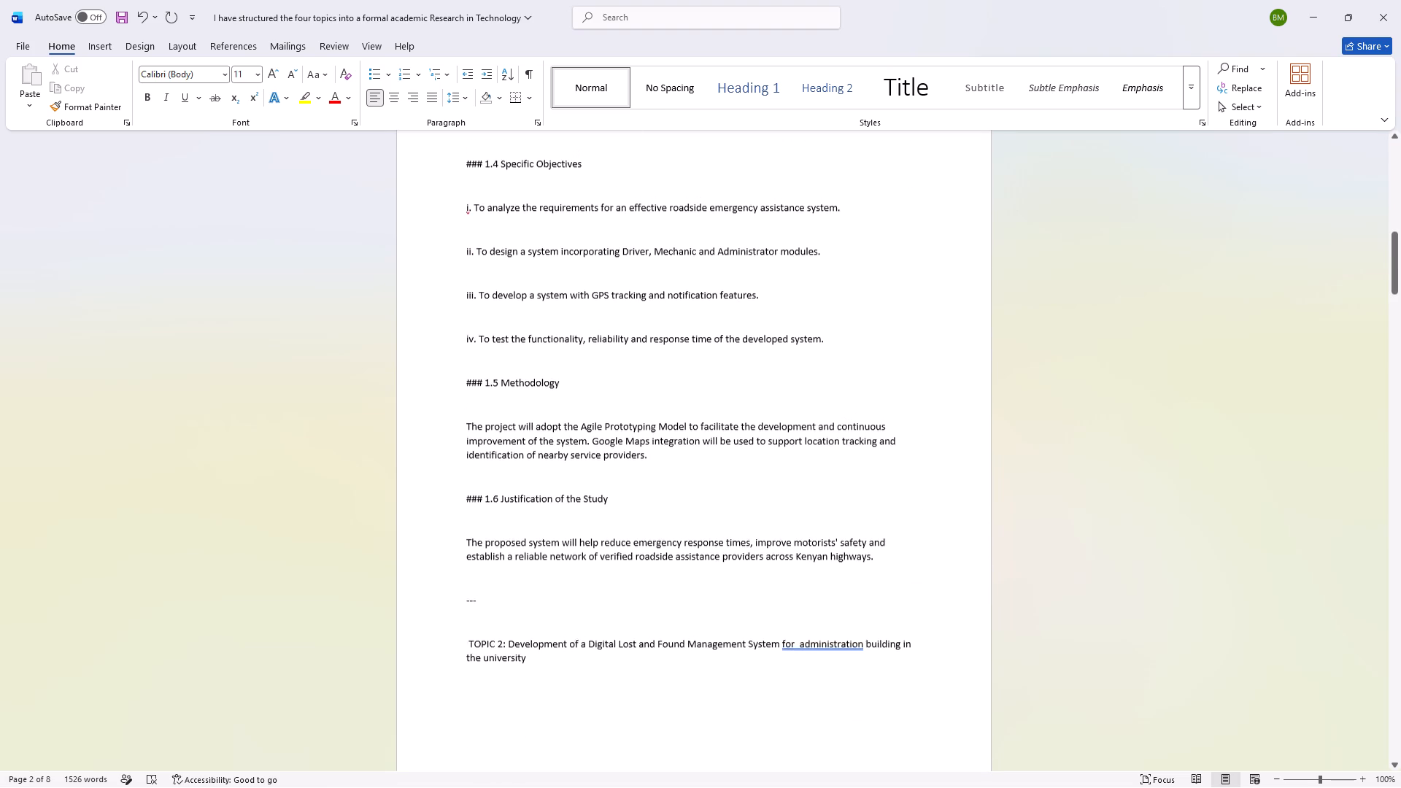
{"action": "scroll", "coordinate": [844, 456], "scroll_direction": "up", "scroll_amount": 1}
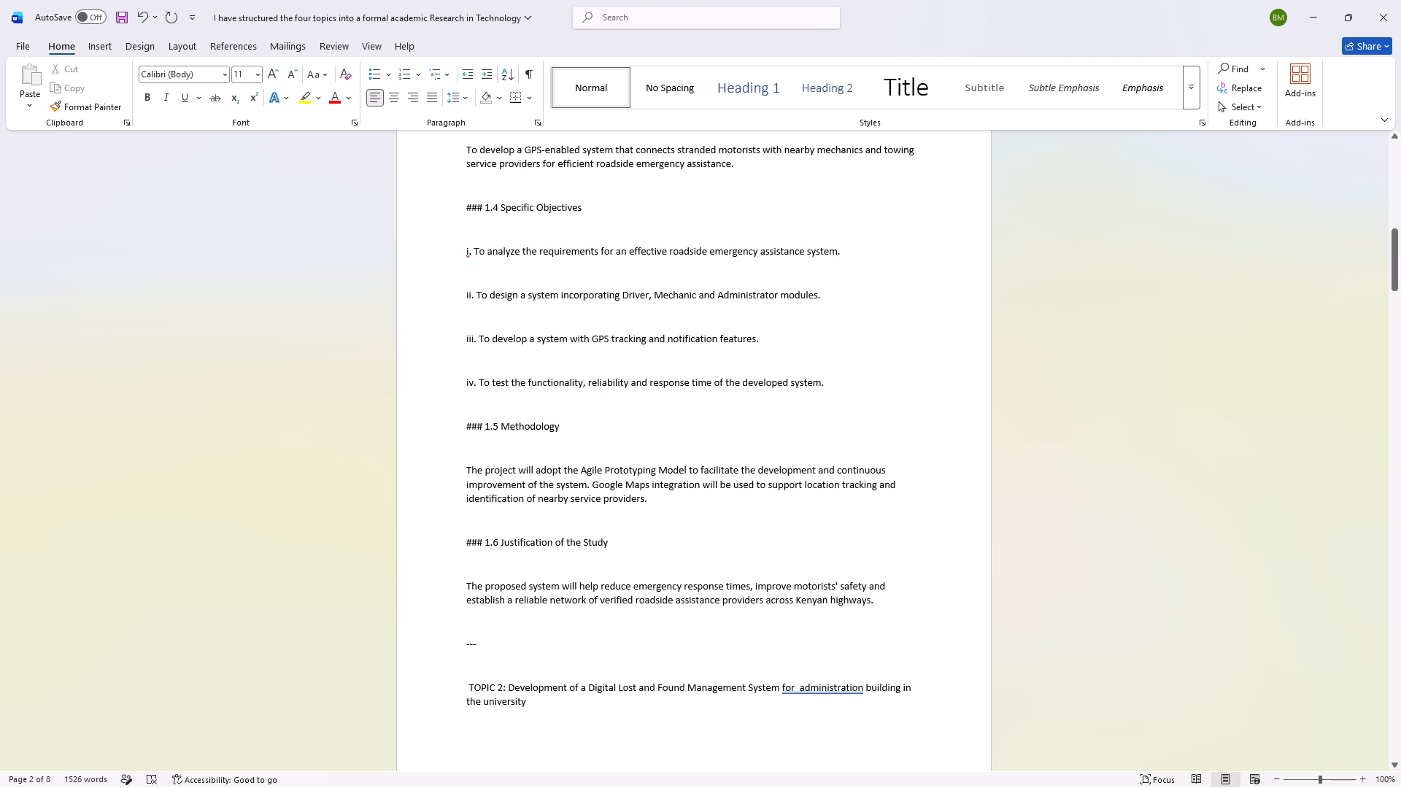